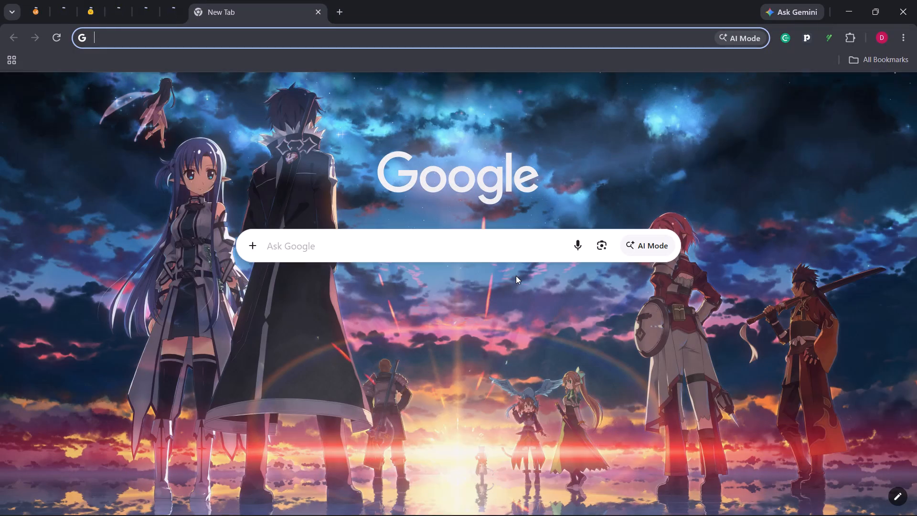
# Switch to the Canva projects page, dismiss the pop-up, and search all projects for "cv".
pyautogui.click(142, 15)
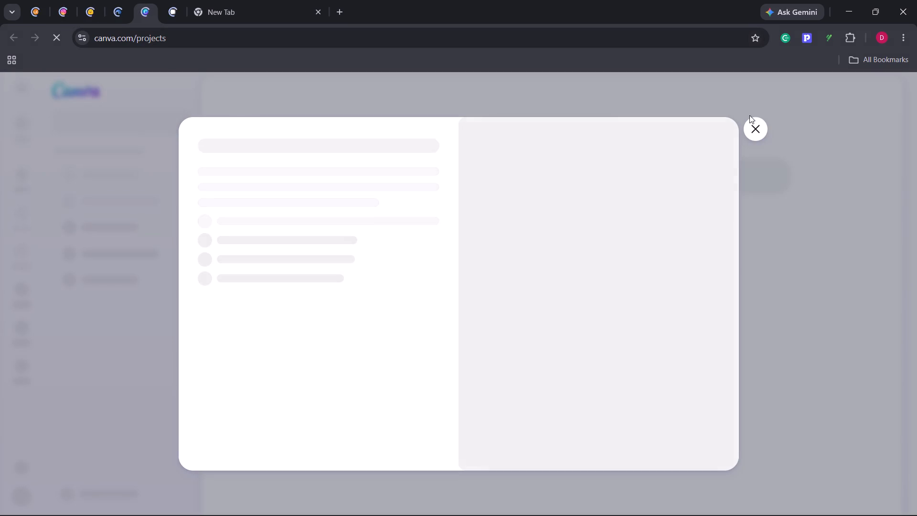
pyautogui.click(755, 131)
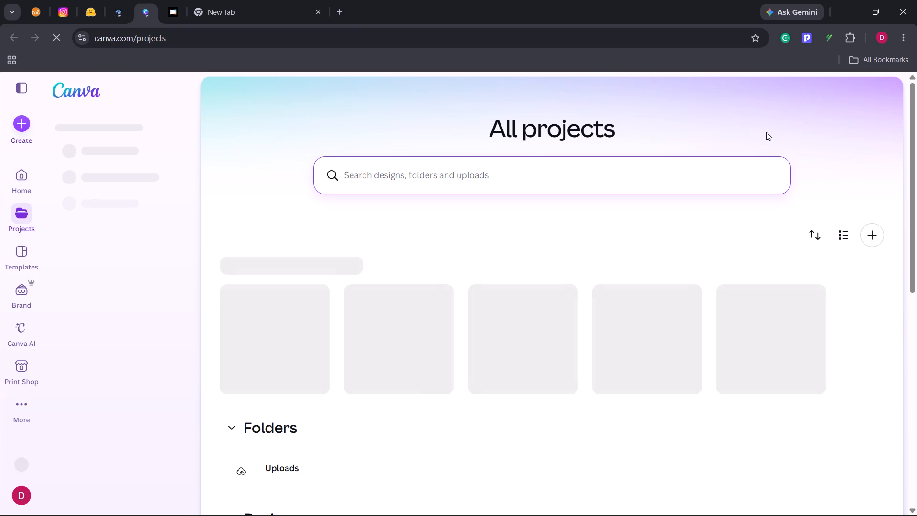
pyautogui.click(475, 170)
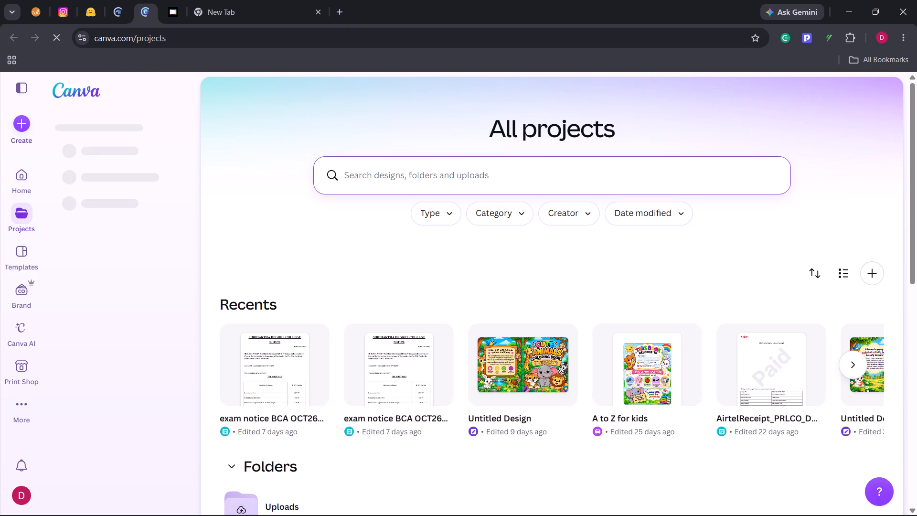
pyautogui.write('cv')
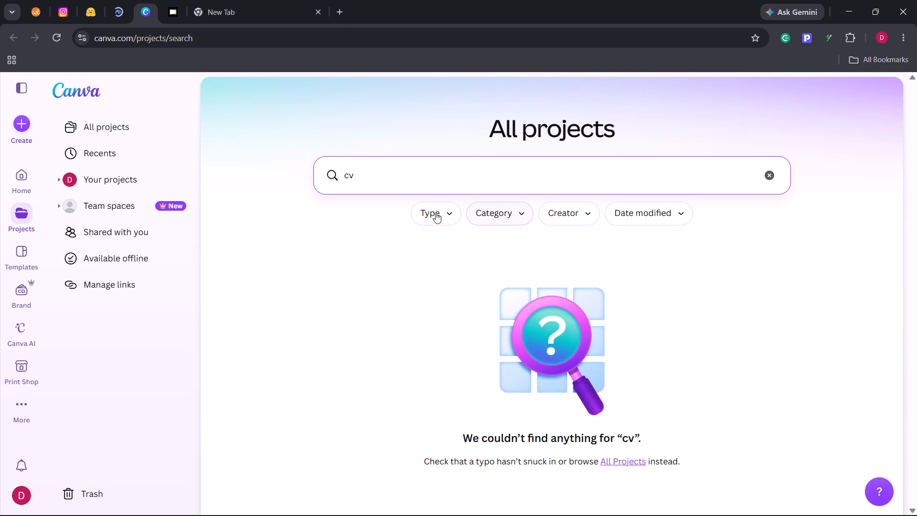
# Search the Canva template library for "cv template" using the suggested query.
pyautogui.click(21, 246)
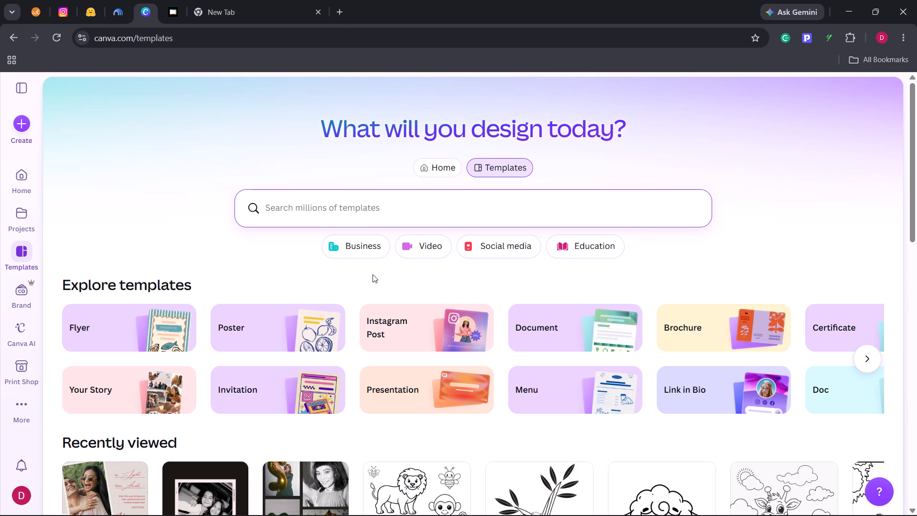
pyautogui.click(323, 213)
pyautogui.write('cv')
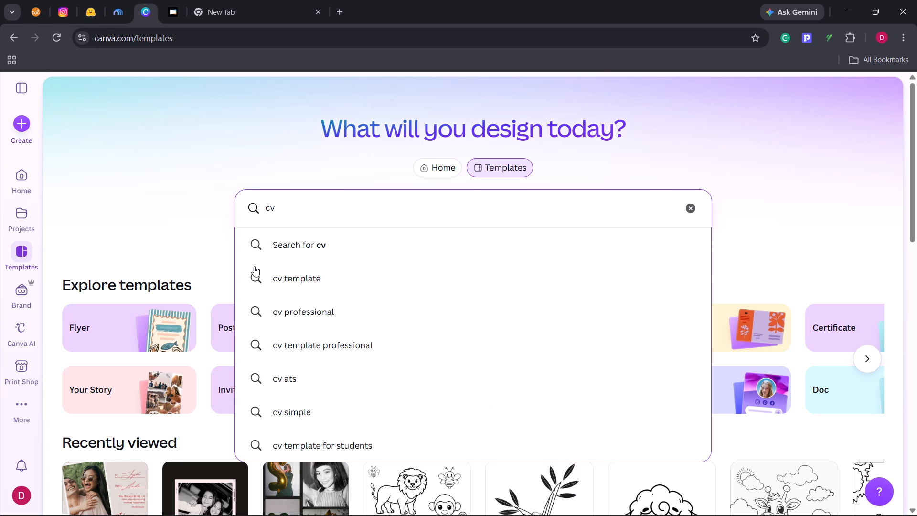
pyautogui.click(306, 286)
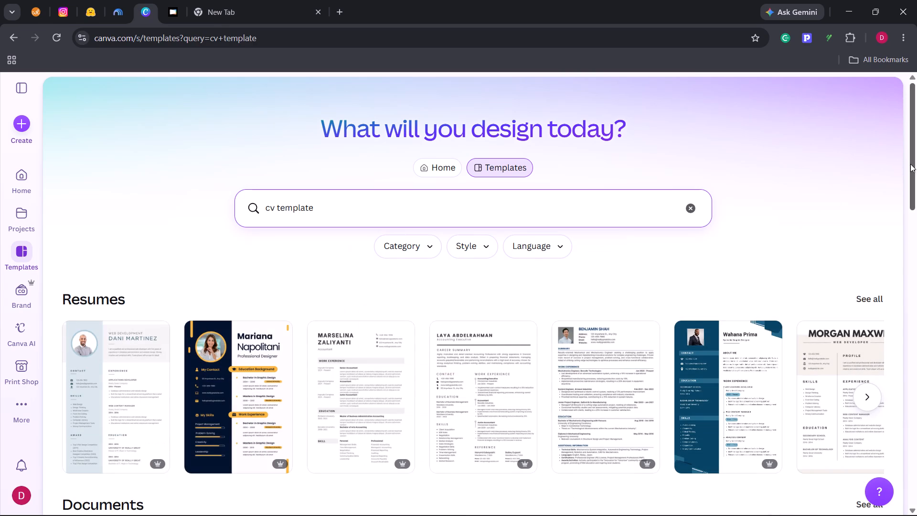
# Browse the CV templates and open the "Black White Minimalist Security Guard Resume Letter" template for customizing.
pyautogui.moveTo(916, 146); pyautogui.dragTo(916, 215)
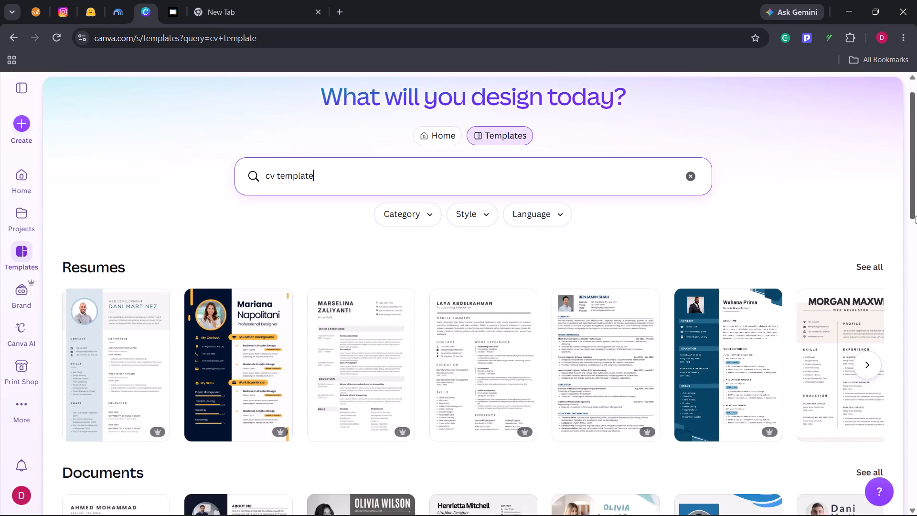
pyautogui.moveTo(916, 215); pyautogui.dragTo(916, 217)
pyautogui.moveTo(916, 190); pyautogui.dragTo(916, 217)
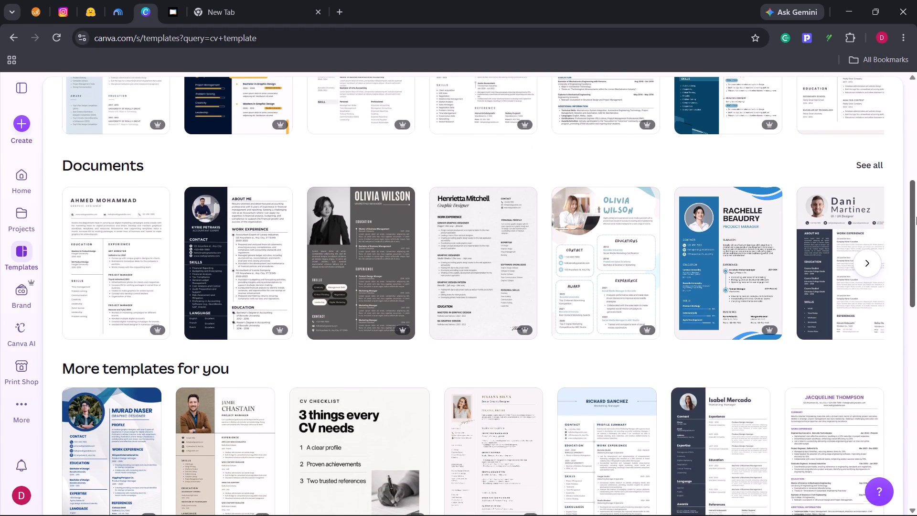
pyautogui.moveTo(916, 217); pyautogui.dragTo(916, 300)
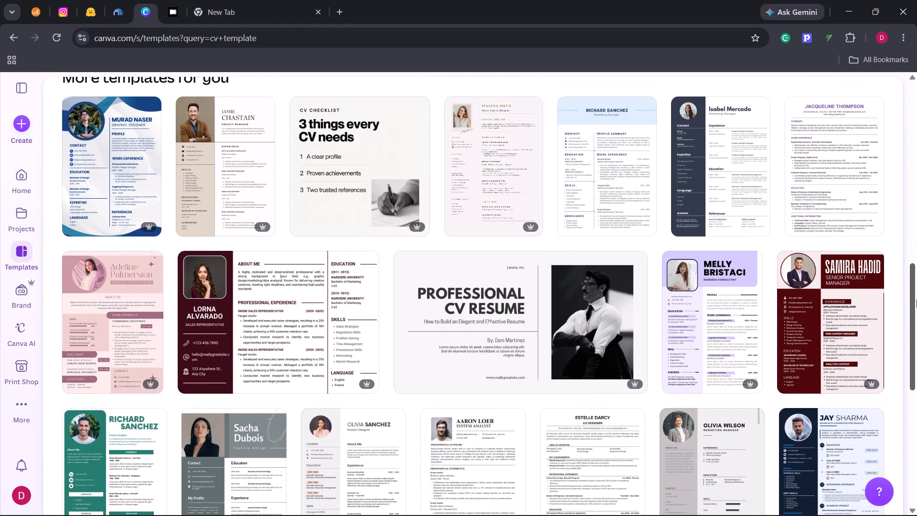
pyautogui.moveTo(916, 300); pyautogui.dragTo(916, 309)
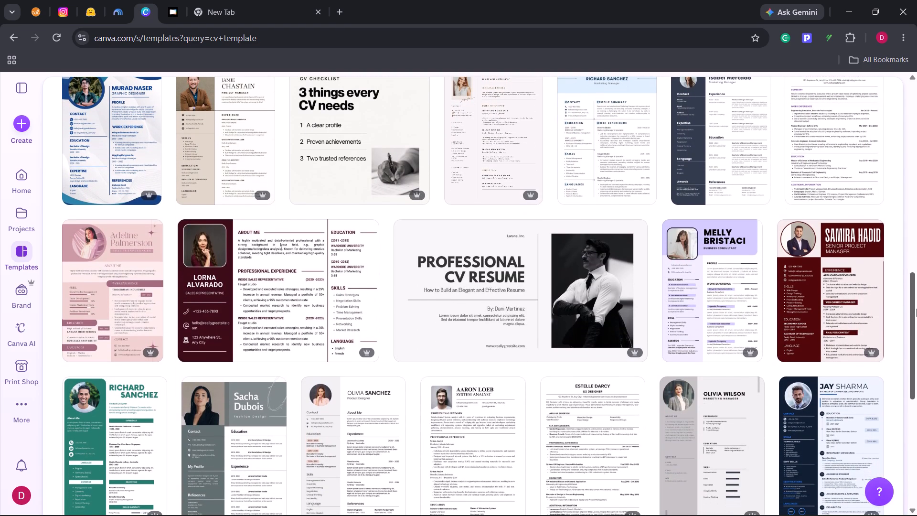
pyautogui.moveTo(916, 309); pyautogui.dragTo(916, 358)
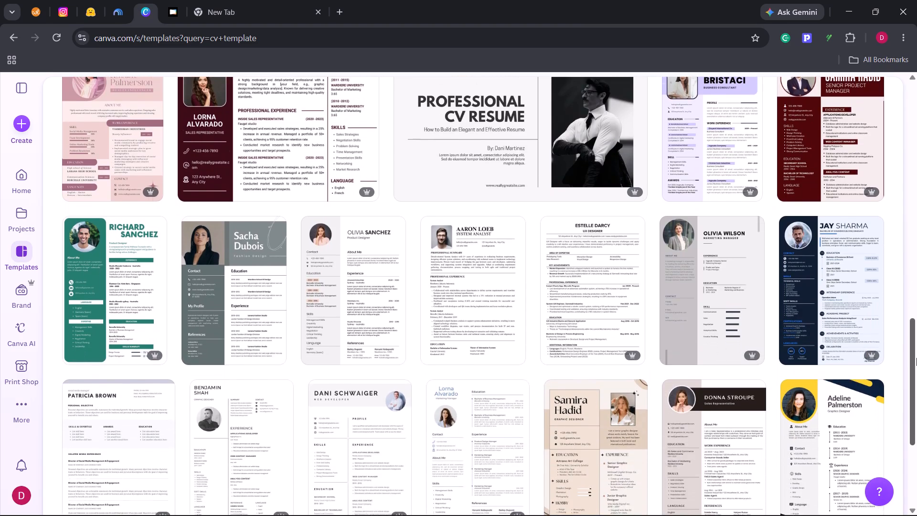
pyautogui.moveTo(916, 358); pyautogui.dragTo(916, 378)
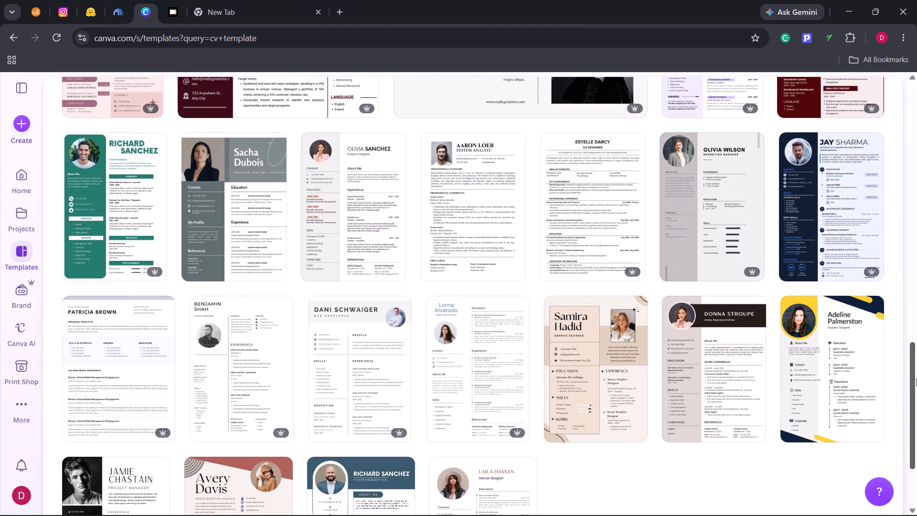
pyautogui.moveTo(916, 378); pyautogui.dragTo(916, 412)
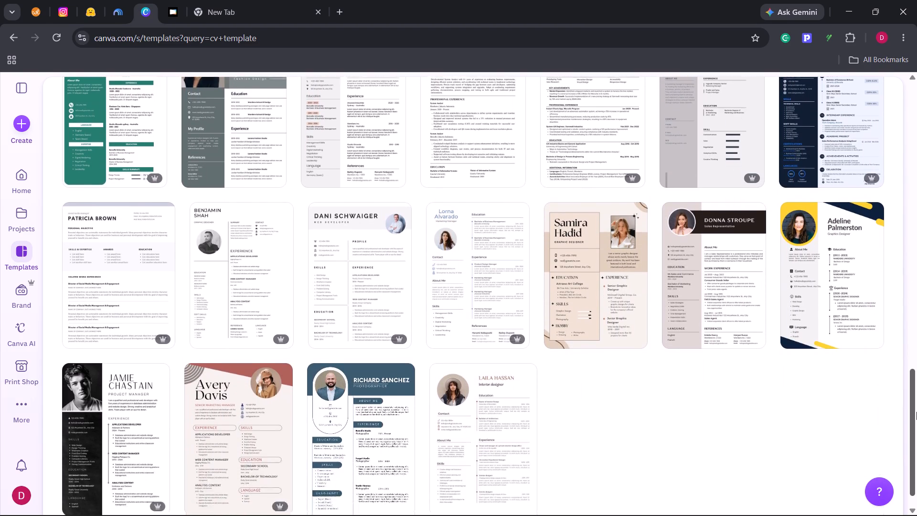
pyautogui.moveTo(916, 412); pyautogui.dragTo(916, 470)
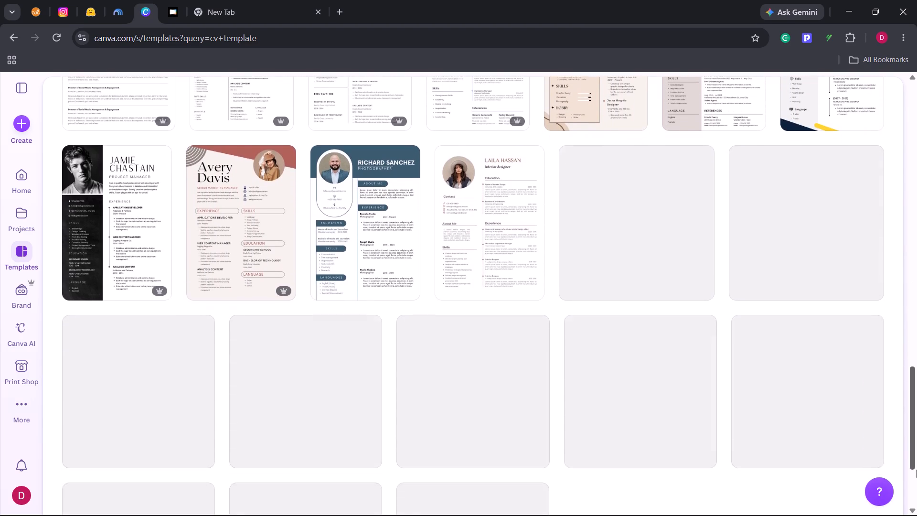
pyautogui.moveTo(916, 470); pyautogui.dragTo(916, 432)
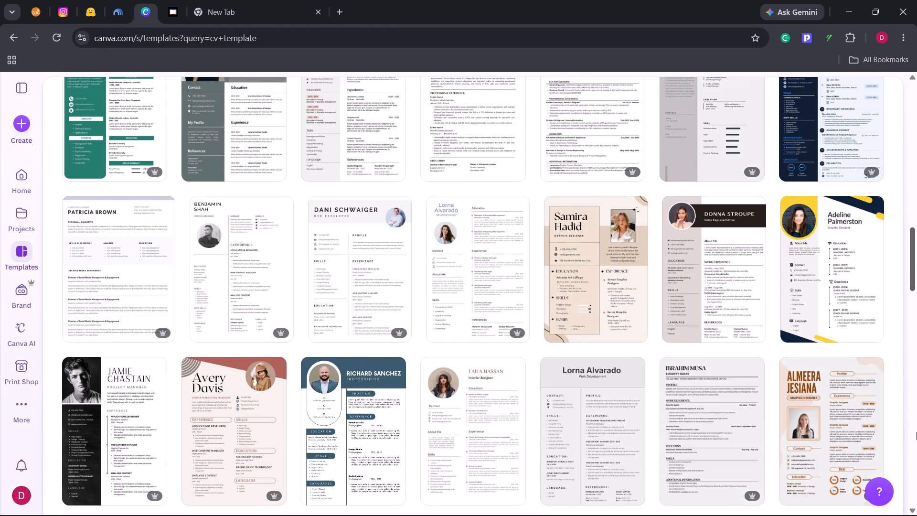
pyautogui.moveTo(916, 432); pyautogui.dragTo(916, 439)
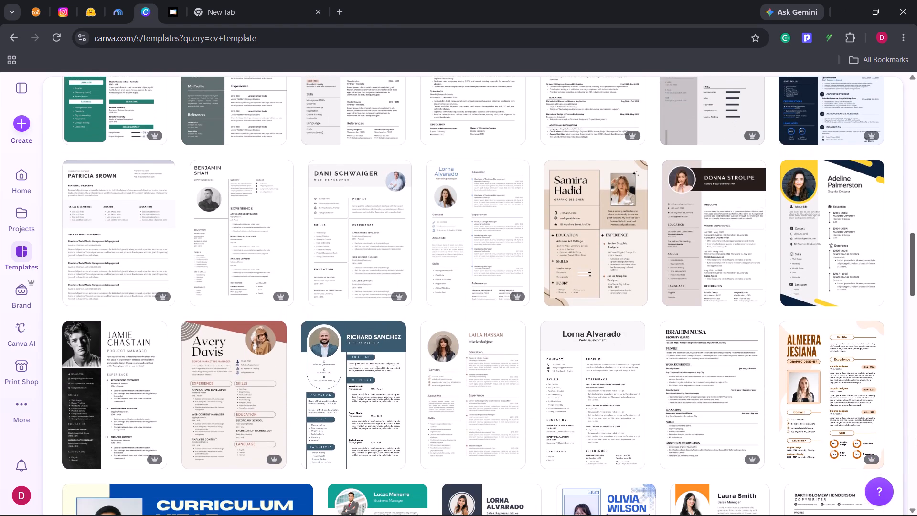
pyautogui.moveTo(916, 439); pyautogui.dragTo(916, 440)
pyautogui.click(719, 408)
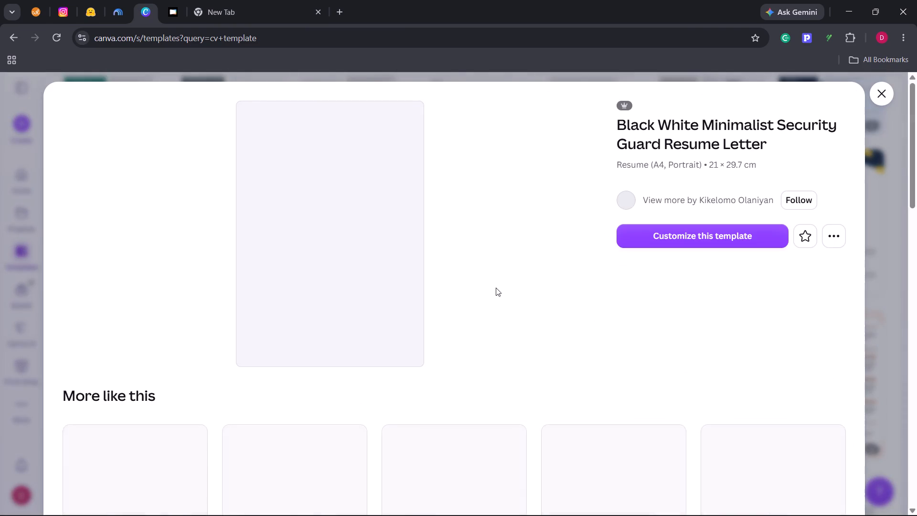
pyautogui.click(657, 239)
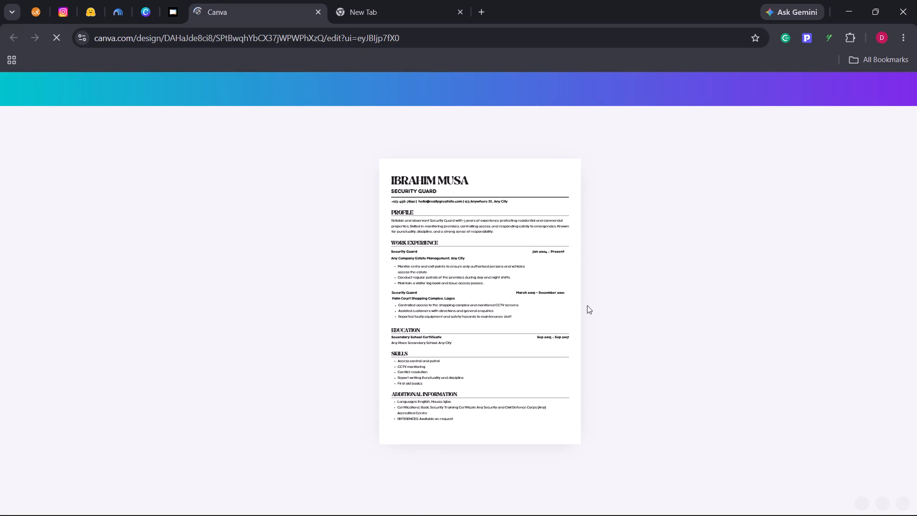
# Replace the name heading at the top of the resume with "MARYAM".
pyautogui.scroll(1, 528, 357)
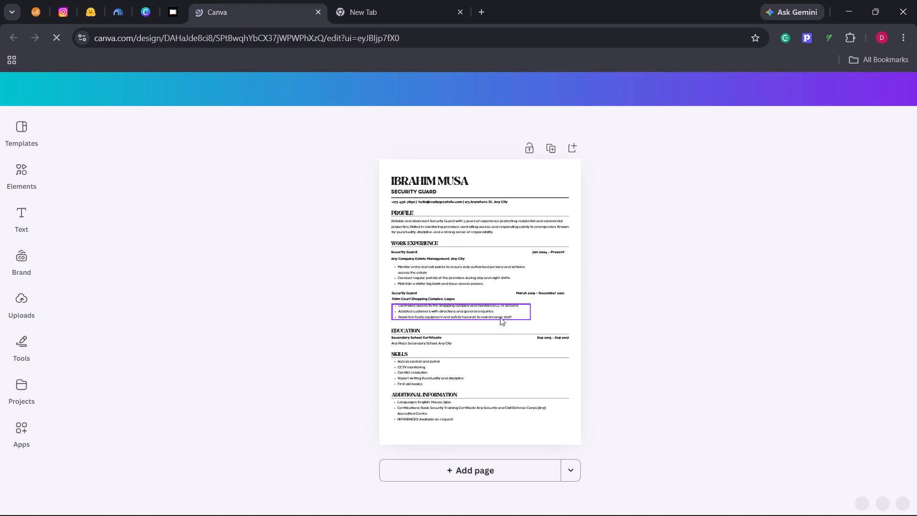
pyautogui.scroll(2, 483, 264)
pyautogui.scroll(1, 530, 261)
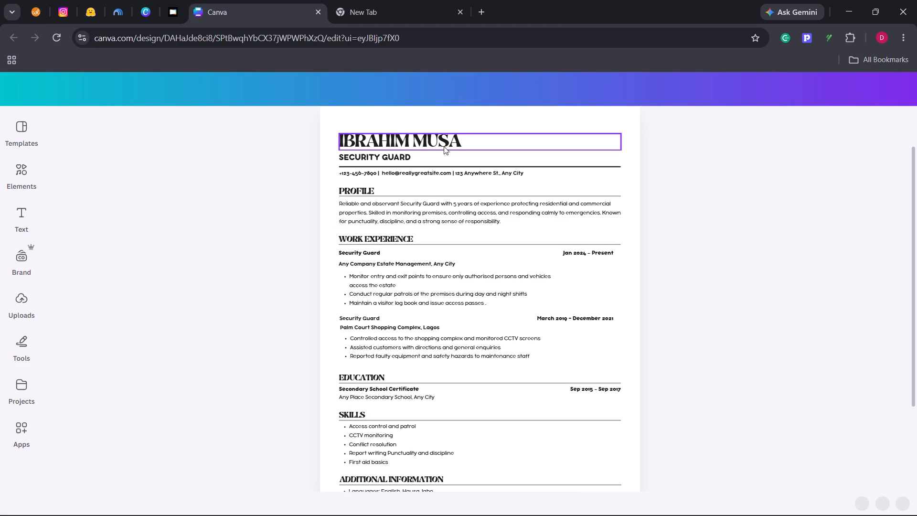
pyautogui.click(477, 136)
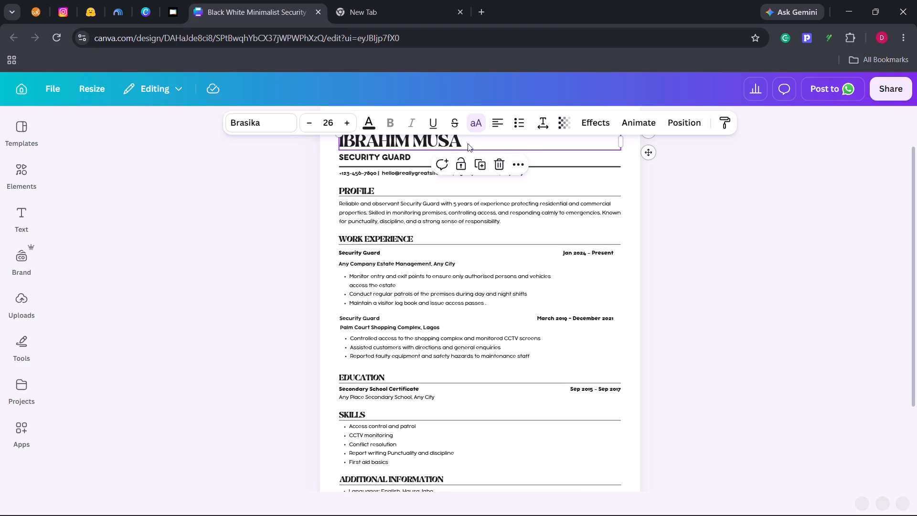
pyautogui.click(452, 140)
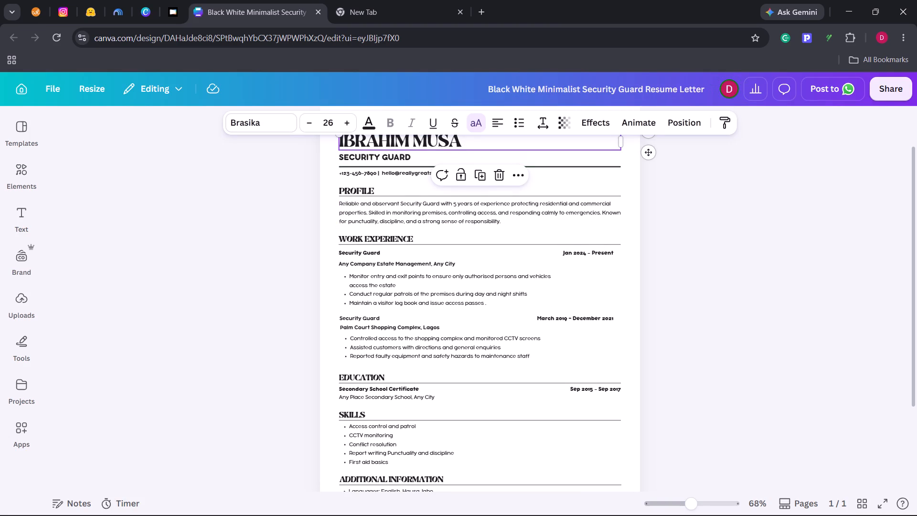
pyautogui.press('BackSpace')
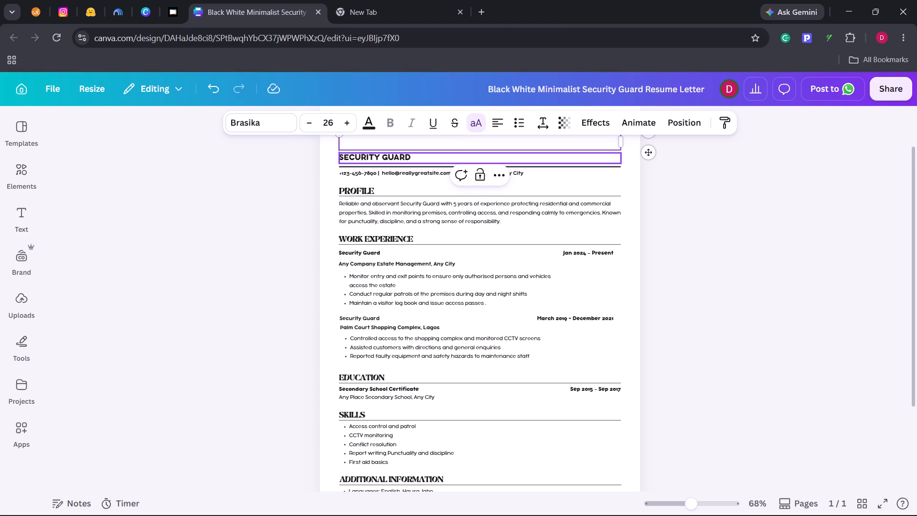
pyautogui.write('MARYAM')
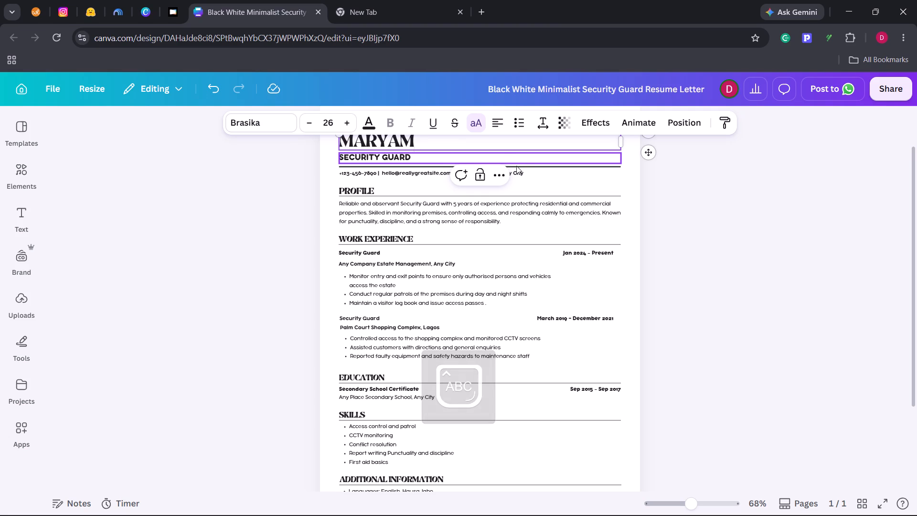
# Delete the "SECURITY GUARD" job title line under the name heading.
pyautogui.click(412, 158)
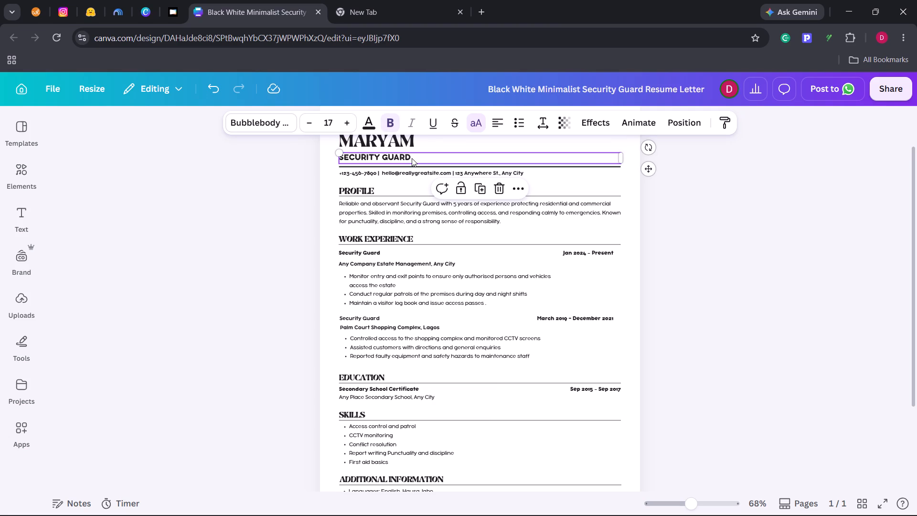
pyautogui.press('BackSpace')
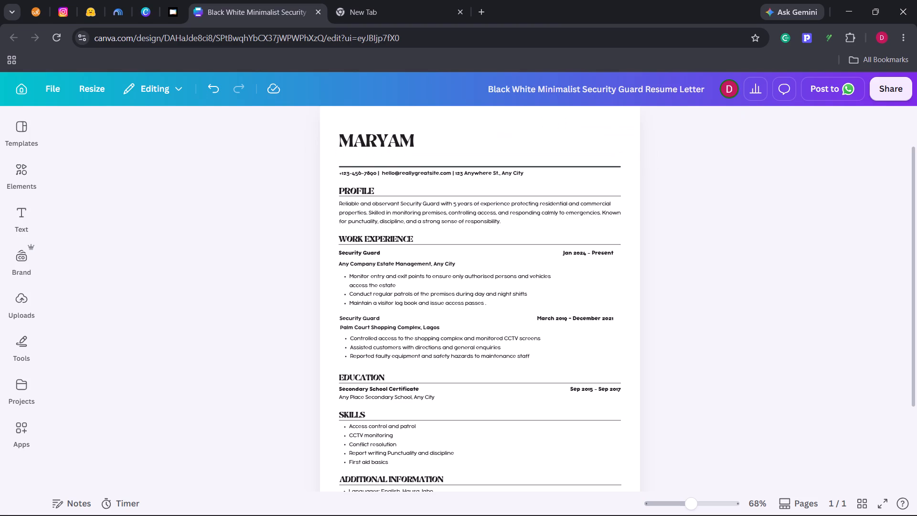
# Move the name heading down to just above the horizontal divider, keeping it aligned with the resume's left margin.
pyautogui.moveTo(398, 138); pyautogui.dragTo(397, 146)
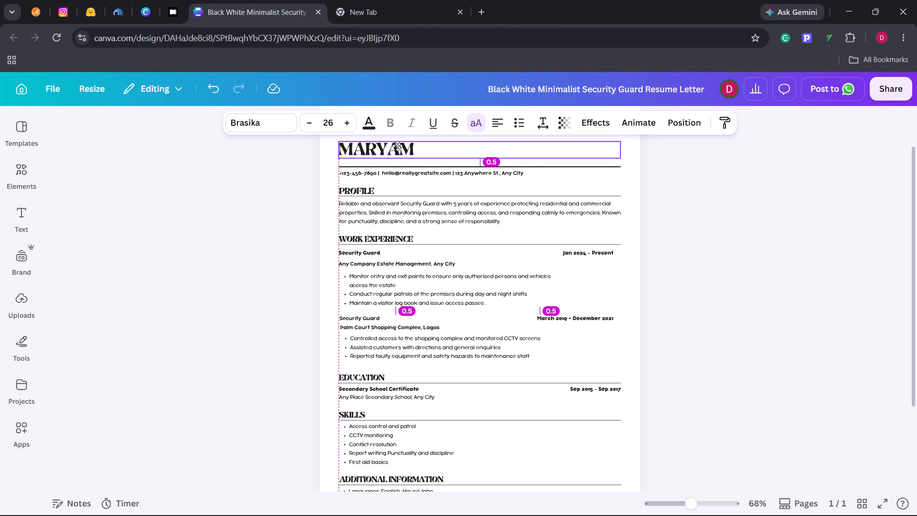
pyautogui.moveTo(397, 146); pyautogui.dragTo(397, 146)
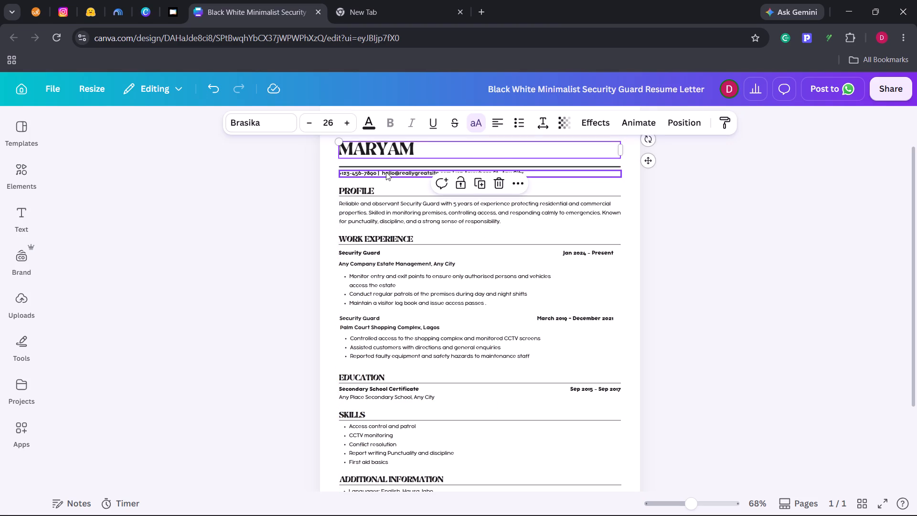
# Open the contact details line beneath the divider for editing with all its text selected.
pyautogui.click(385, 173)
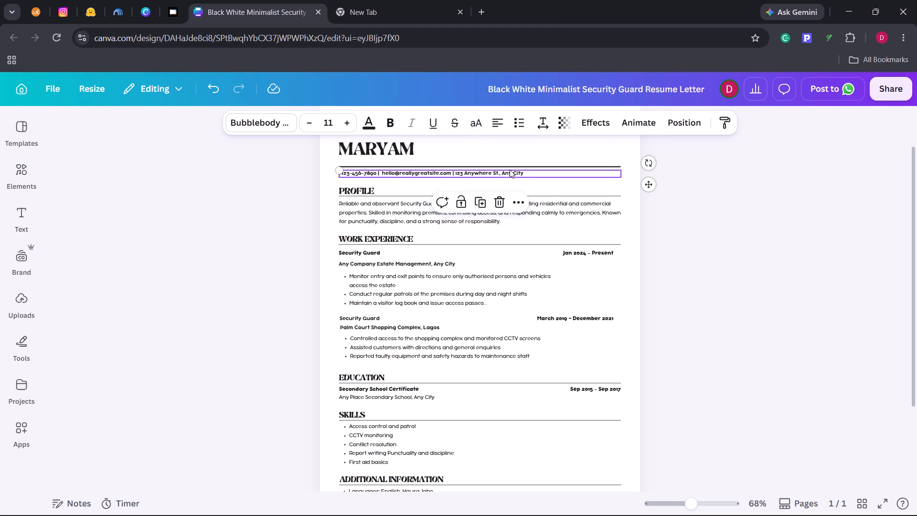
pyautogui.doubleClick(527, 172)
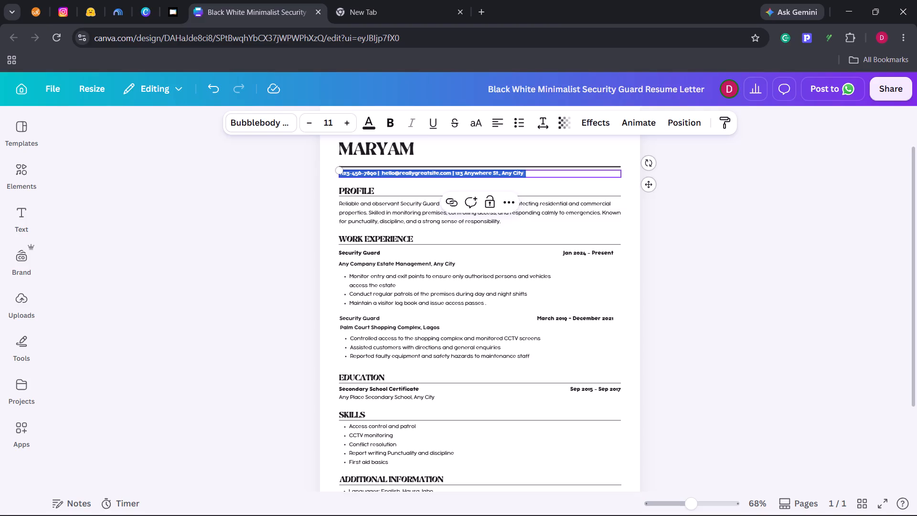
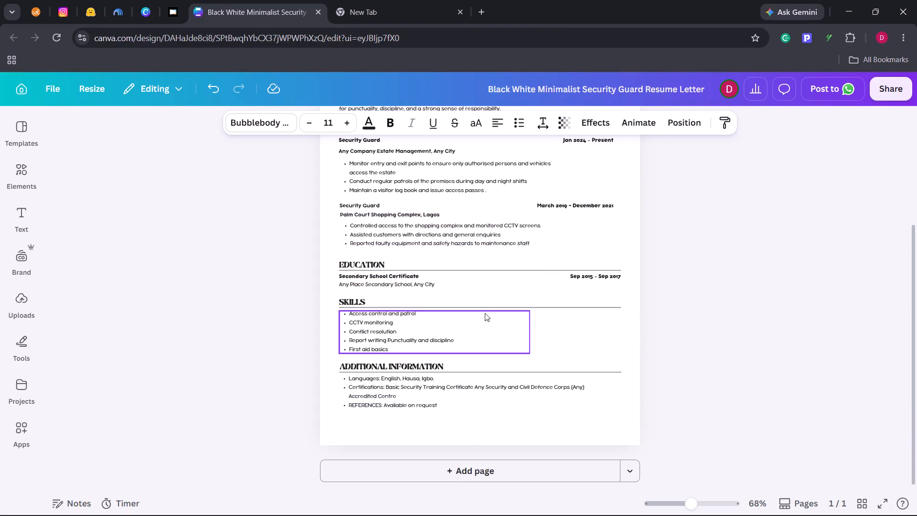
# Close the security guard resume design and the empty browser tab, and dismiss that template's preview.
pyautogui.scroll(-1, 485, 313)
pyautogui.scroll(1, 485, 313)
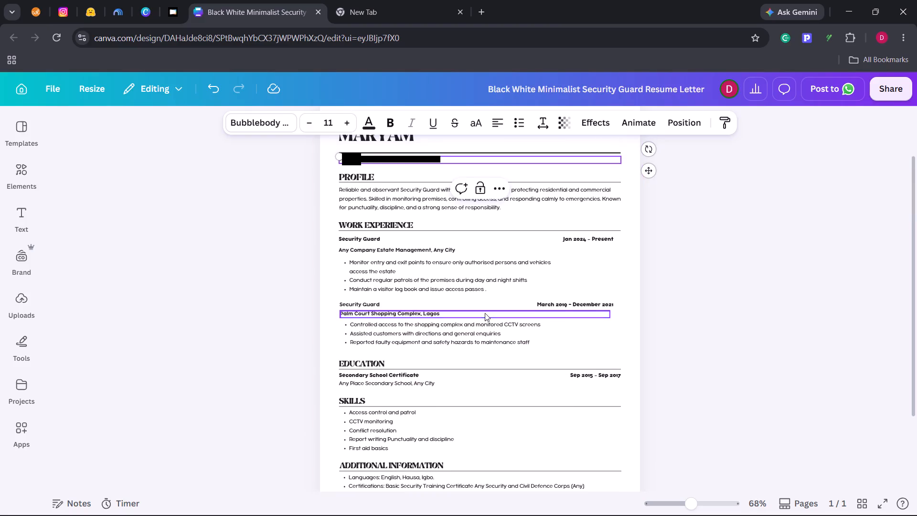
pyautogui.click(318, 11)
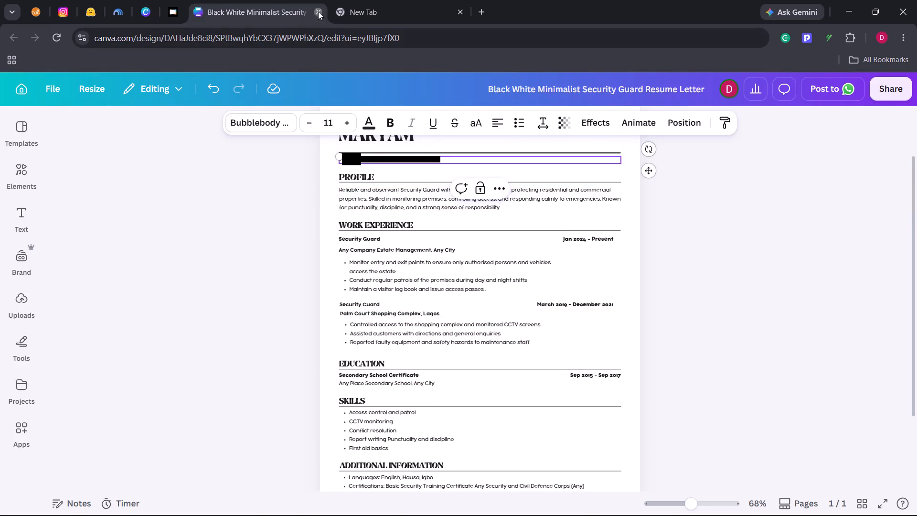
pyautogui.click(318, 11)
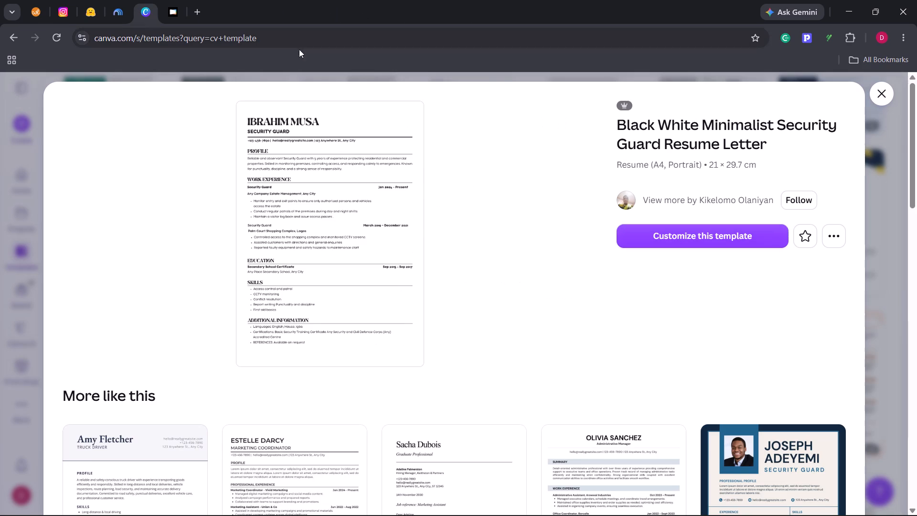
pyautogui.click(886, 94)
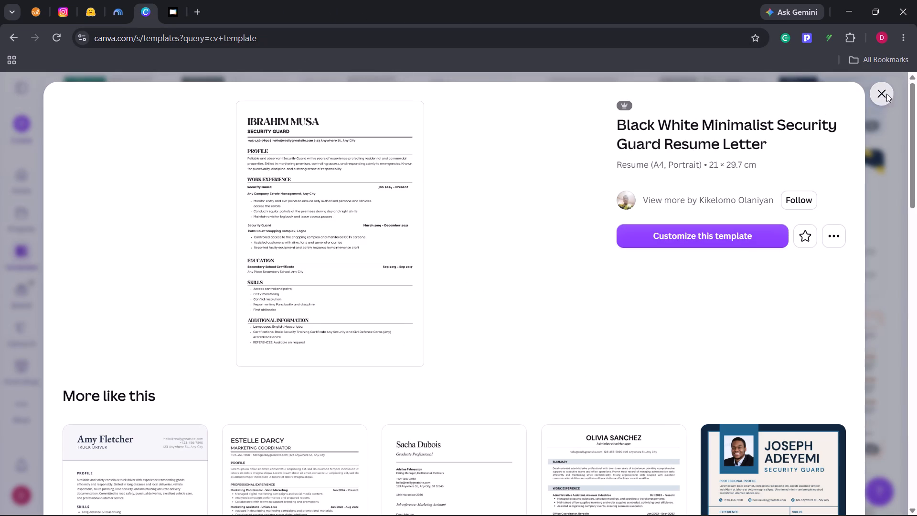
# Search the template library for the suggested query "resume for freshers" in place of the current search.
pyautogui.scroll(-4, 608, 264)
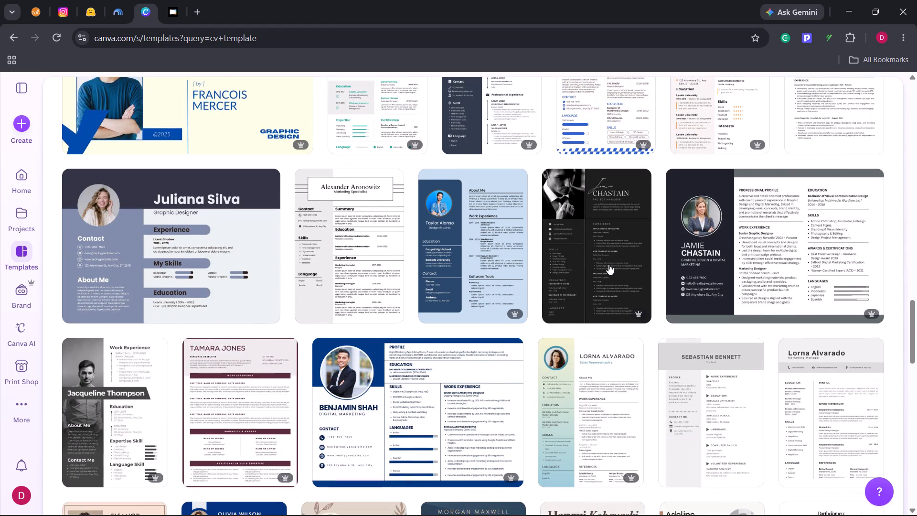
pyautogui.scroll(-1, 608, 264)
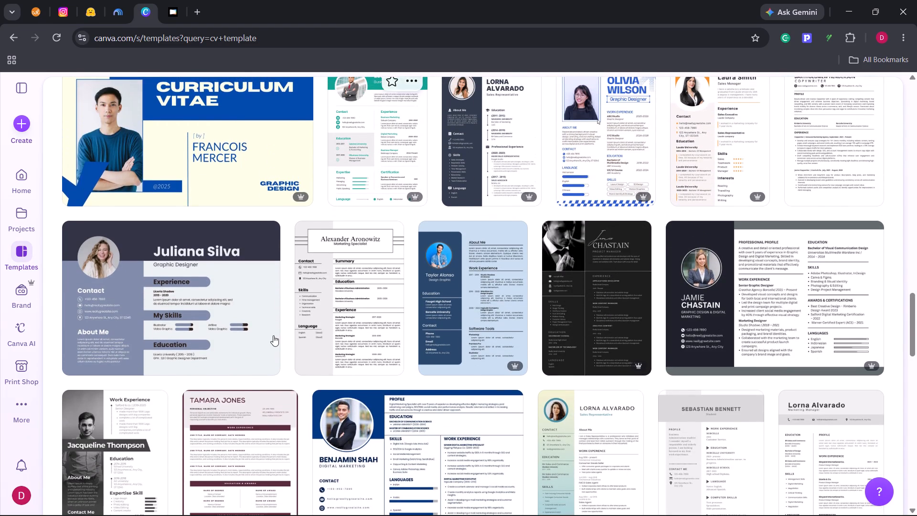
pyautogui.scroll(17, 273, 335)
pyautogui.scroll(6, 273, 335)
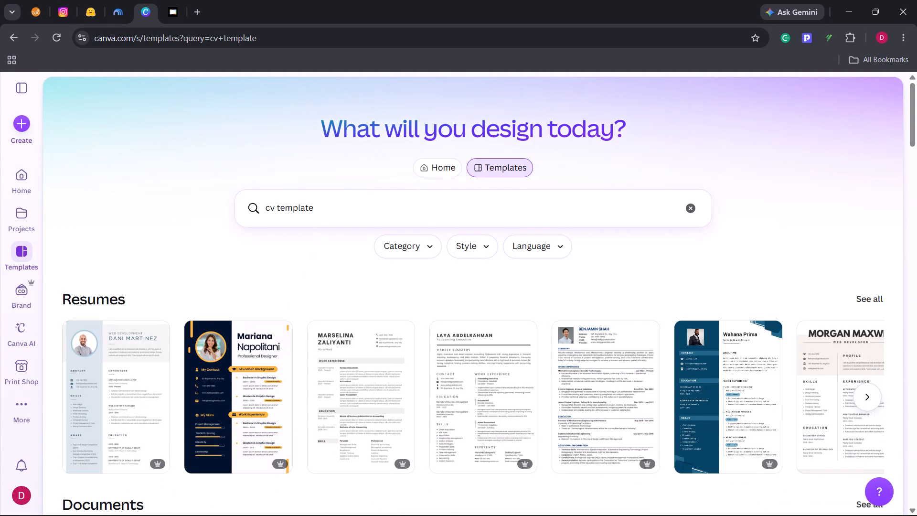
pyautogui.moveTo(326, 207); pyautogui.dragTo(245, 208)
pyautogui.press('BackSpace')
pyautogui.write('fre')
pyautogui.write('sher vc')
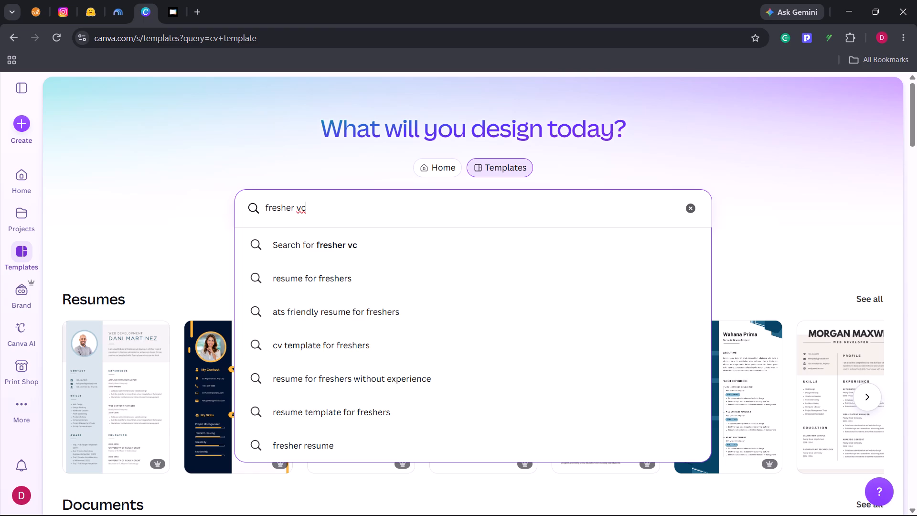
pyautogui.click(293, 277)
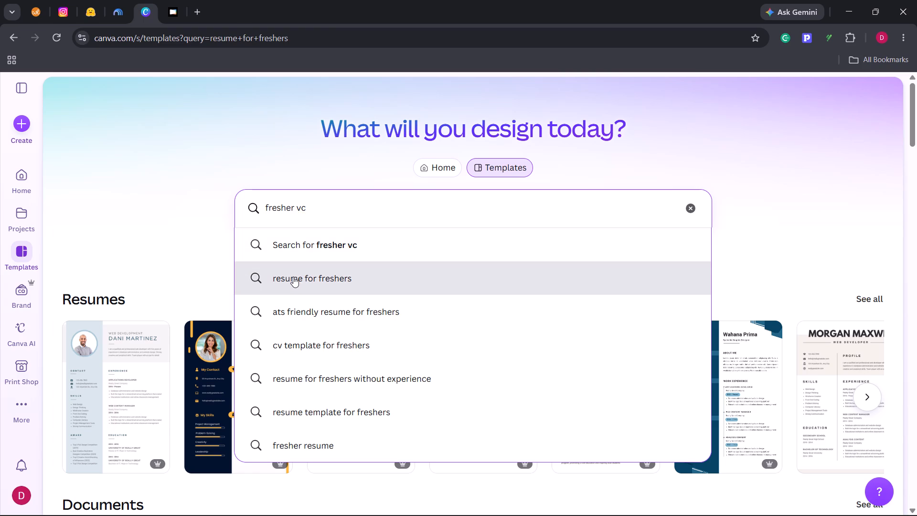
# Refine the template search to "resume for freshers india".
pyautogui.scroll(-1, 293, 277)
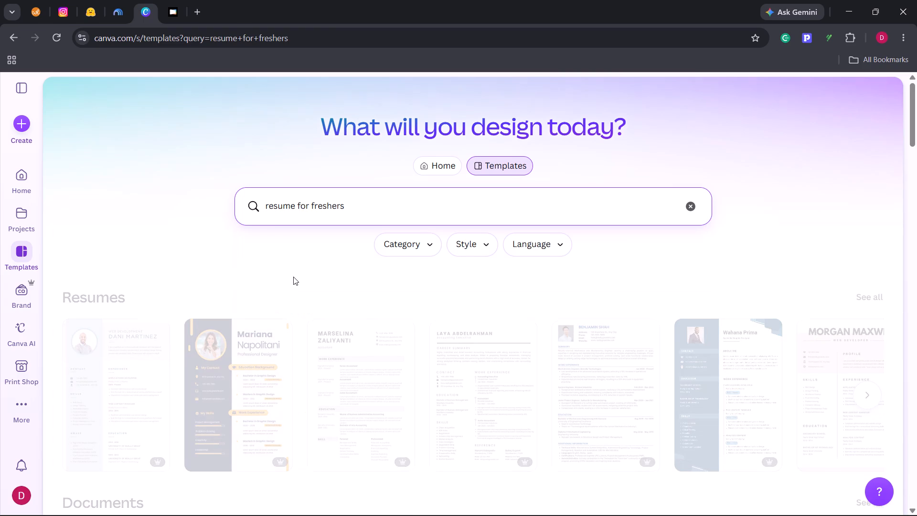
pyautogui.scroll(-2, 293, 277)
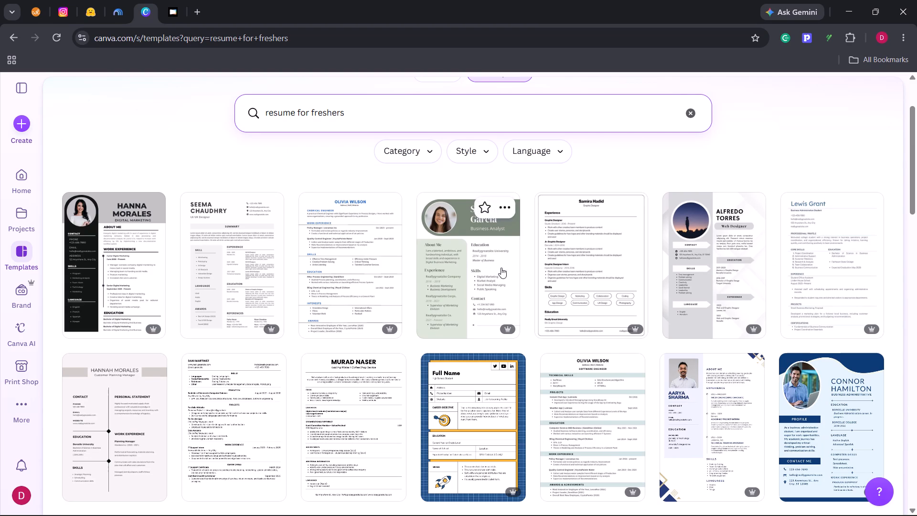
pyautogui.scroll(1, 594, 279)
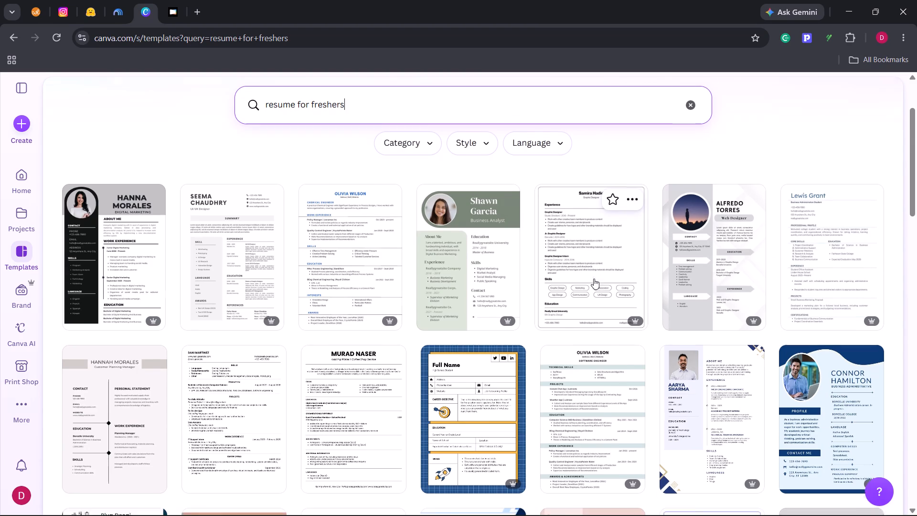
pyautogui.scroll(2, 594, 279)
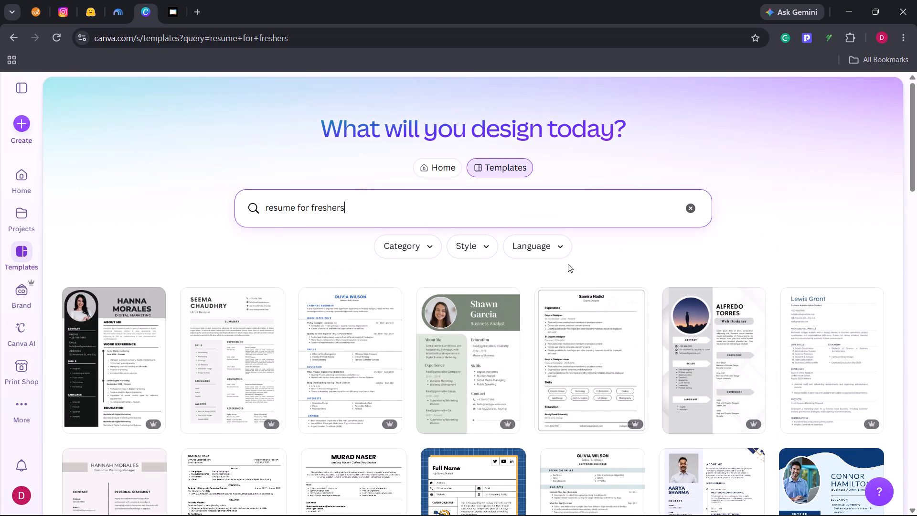
pyautogui.click(440, 218)
pyautogui.press('space')
pyautogui.write('in')
pyautogui.write('dia')
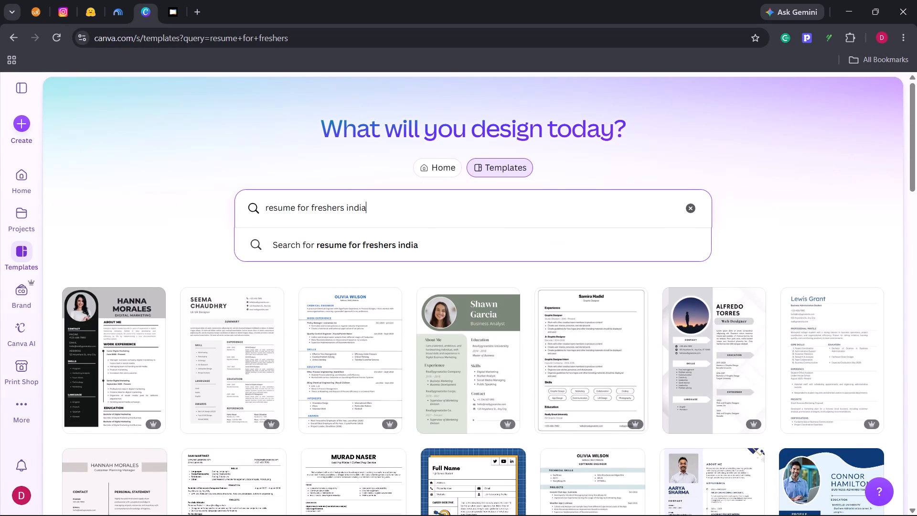
pyautogui.press('Return')
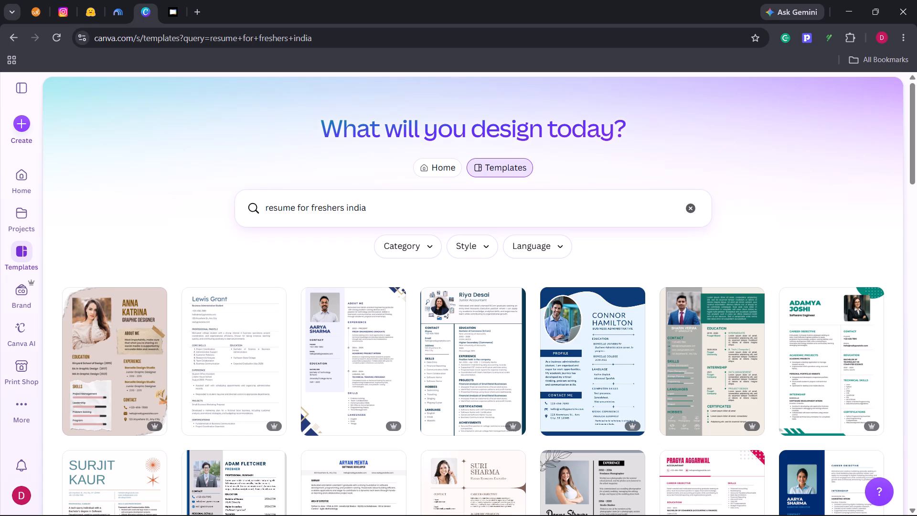
# Examine the template results for a simple, text-based fresher resume layout suitable for the CV.
pyautogui.scroll(-1, 446, 269)
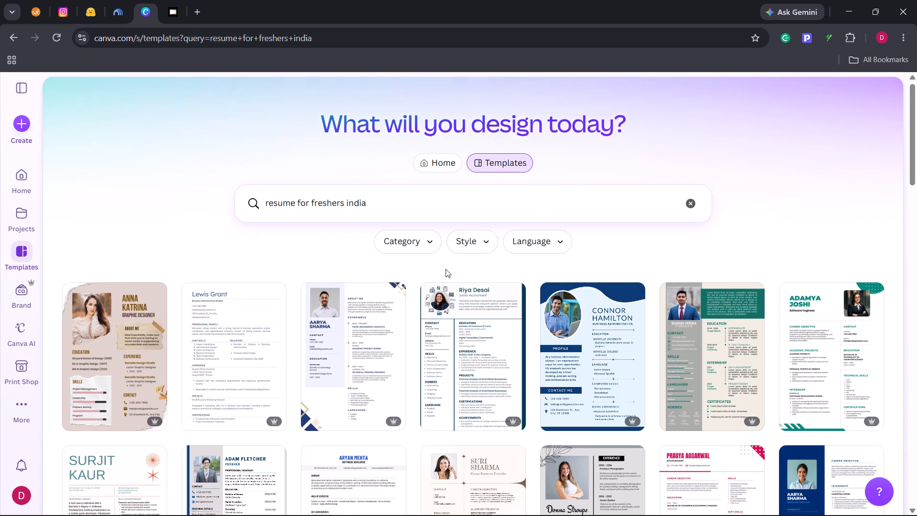
pyautogui.scroll(-4, 446, 269)
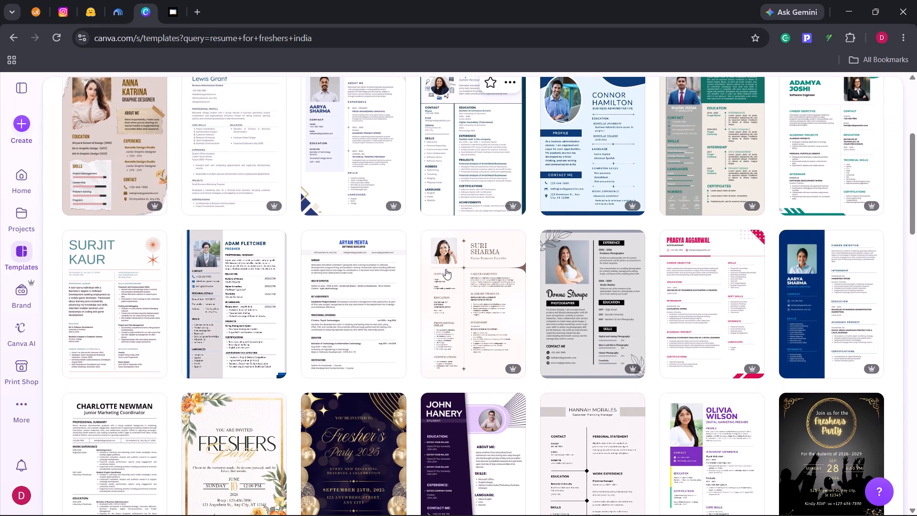
pyautogui.scroll(-4, 446, 269)
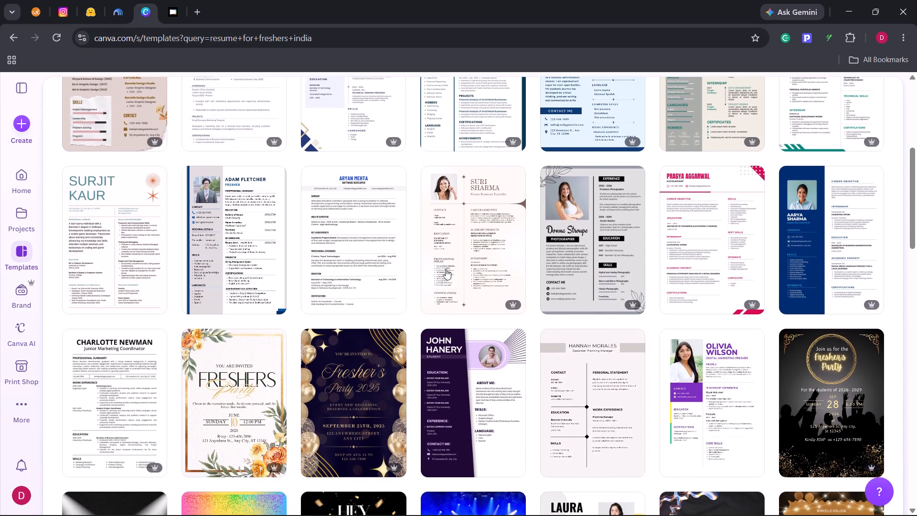
pyautogui.scroll(-4, 446, 269)
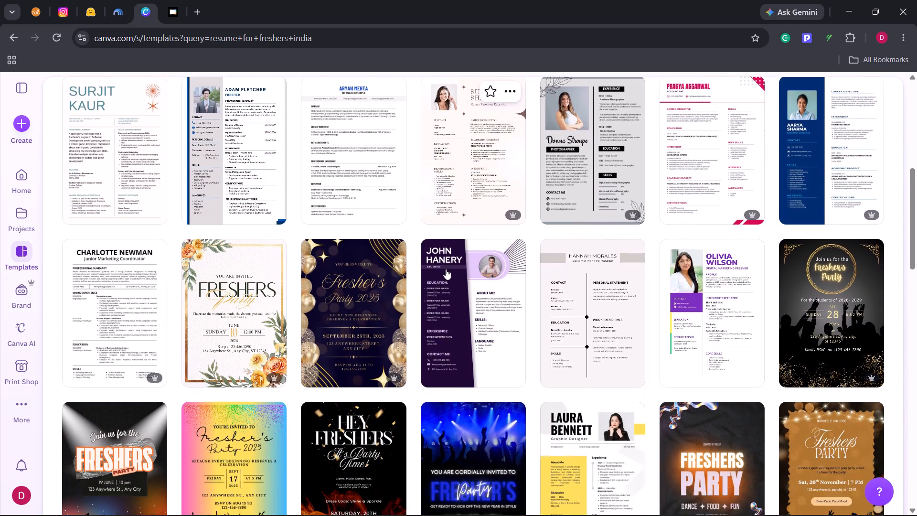
pyautogui.scroll(-4, 446, 269)
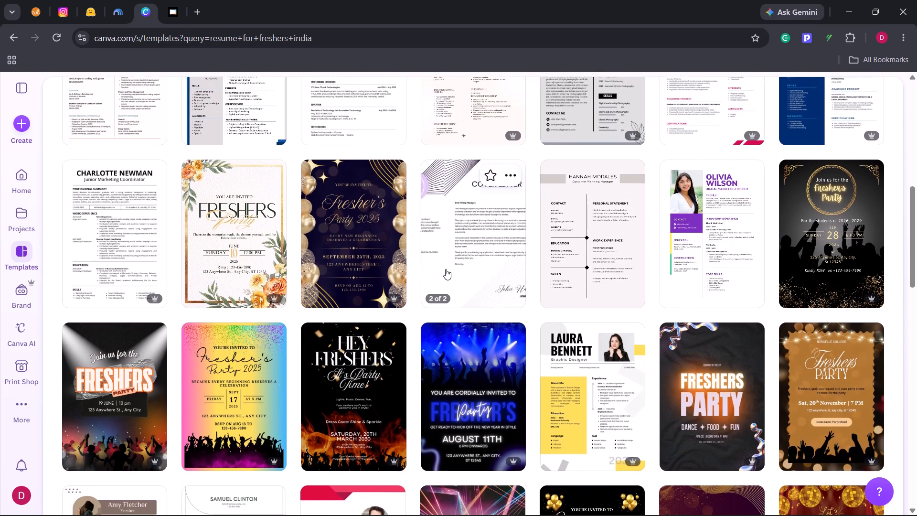
pyautogui.scroll(-6, 446, 269)
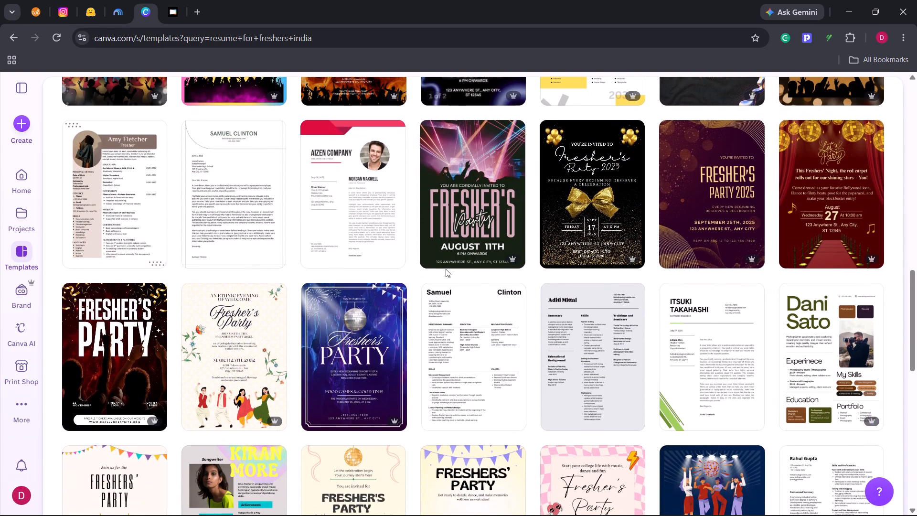
pyautogui.scroll(-2, 446, 269)
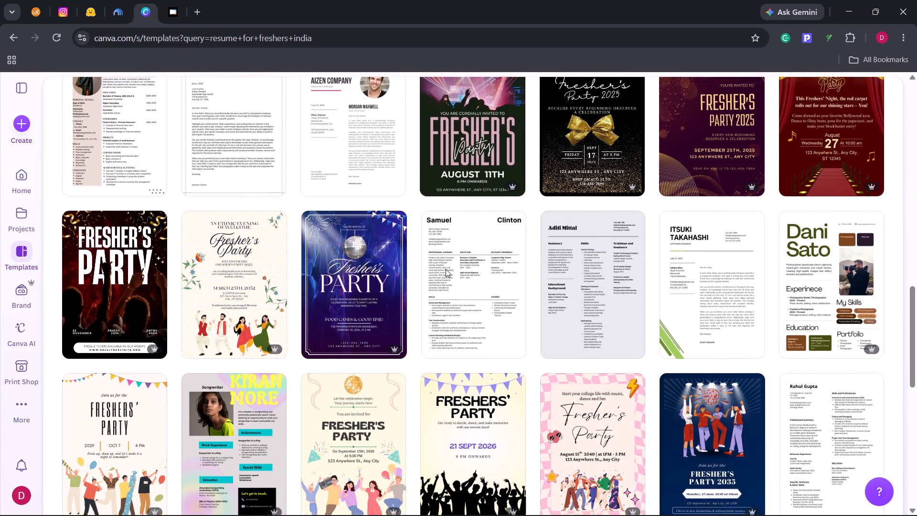
pyautogui.scroll(-11, 446, 269)
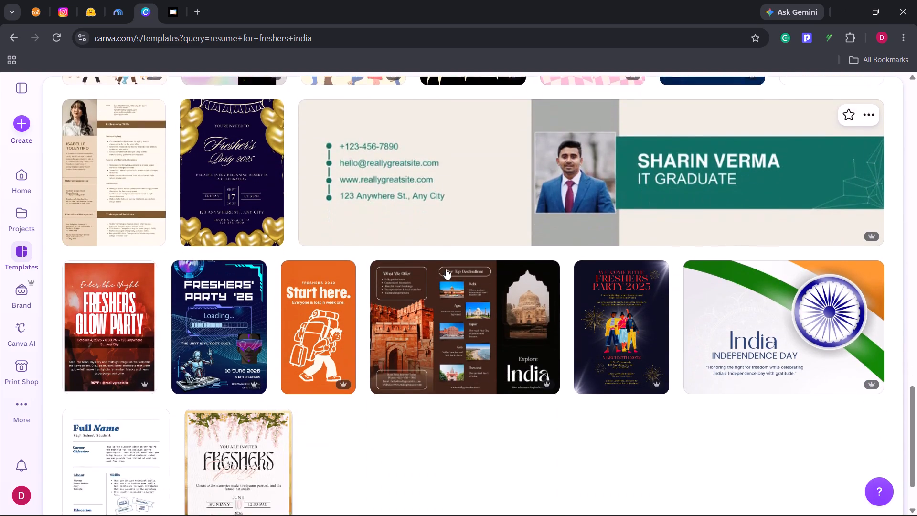
pyautogui.scroll(-4, 446, 269)
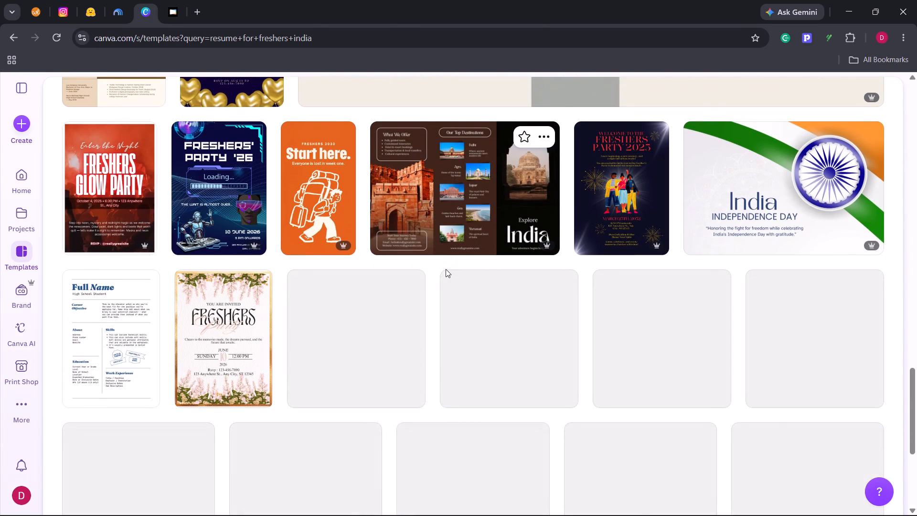
pyautogui.scroll(-2, 446, 269)
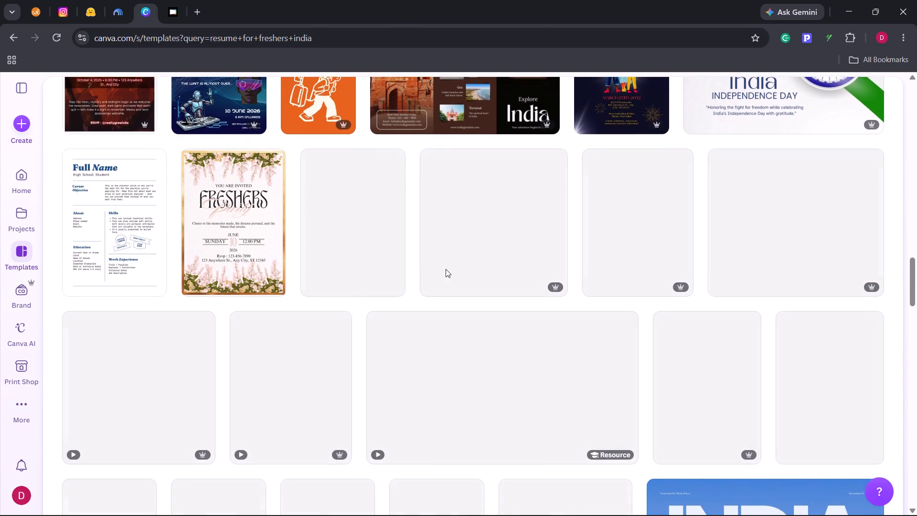
pyautogui.scroll(-1, 446, 269)
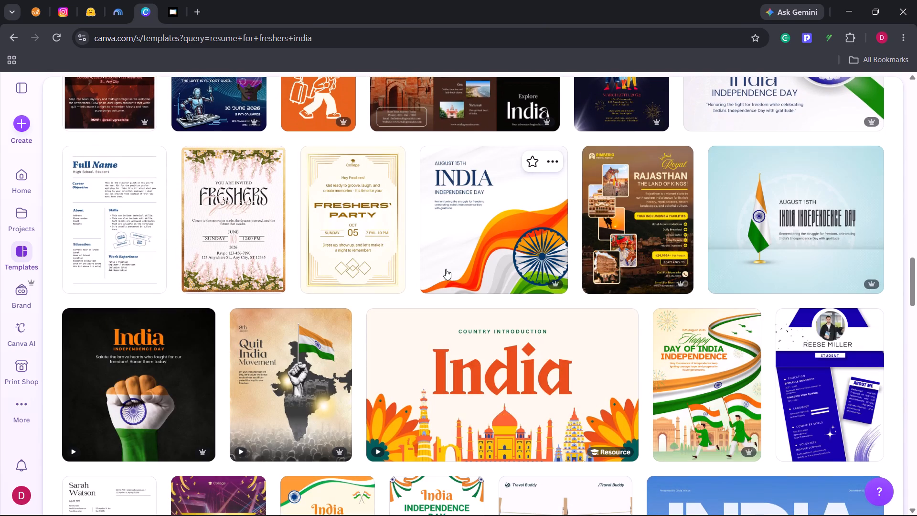
pyautogui.scroll(1, 446, 269)
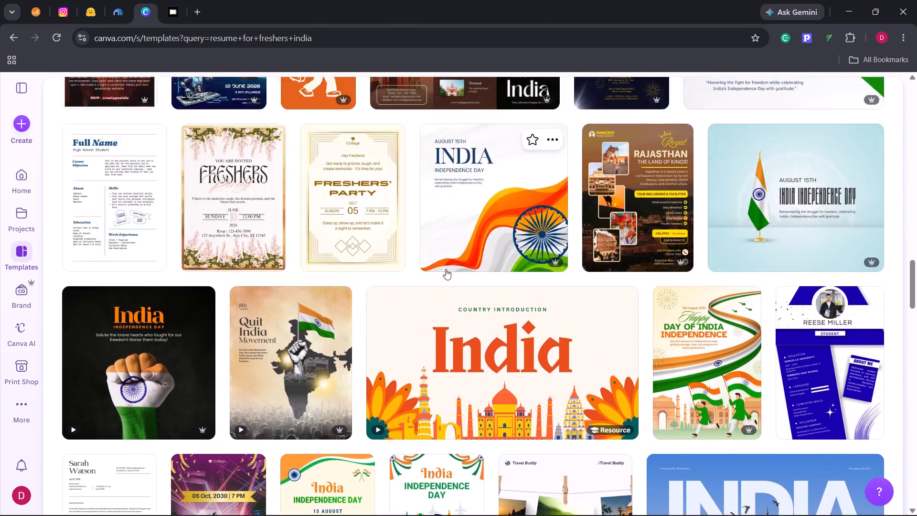
pyautogui.scroll(1, 446, 269)
pyautogui.hscroll(1, 446, 269)
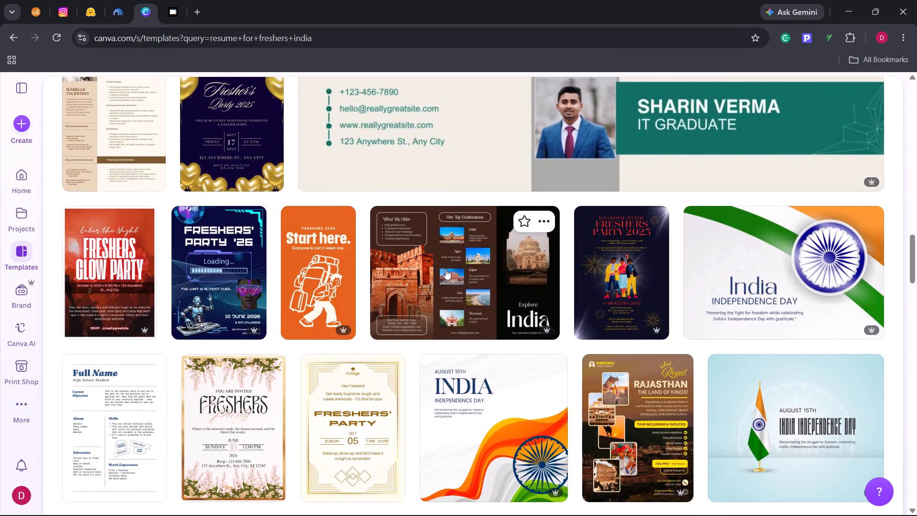
pyautogui.hscroll(1, 446, 269)
pyautogui.scroll(5, 446, 269)
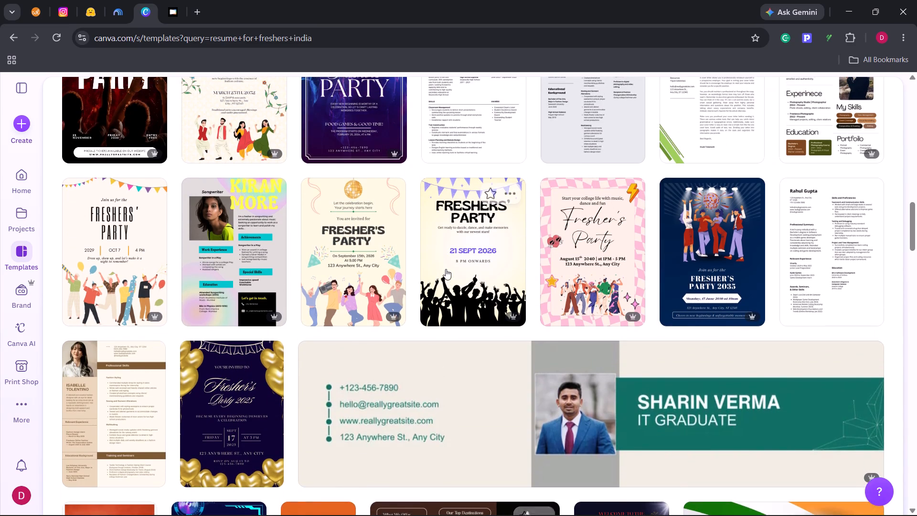
pyautogui.scroll(7, 446, 269)
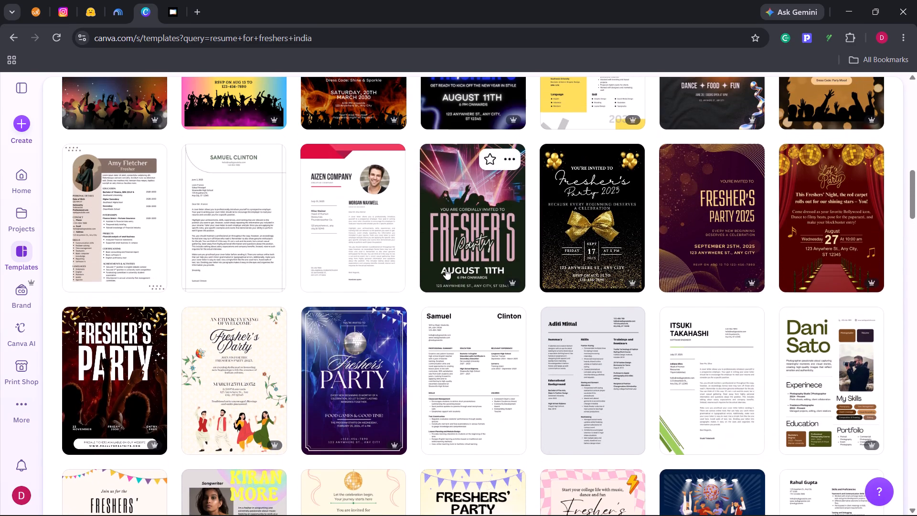
pyautogui.scroll(7, 446, 269)
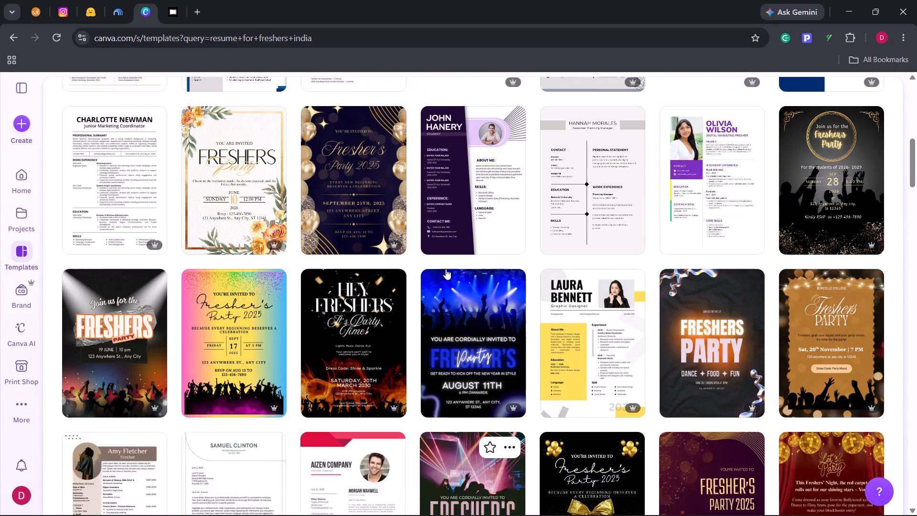
pyautogui.scroll(4, 446, 269)
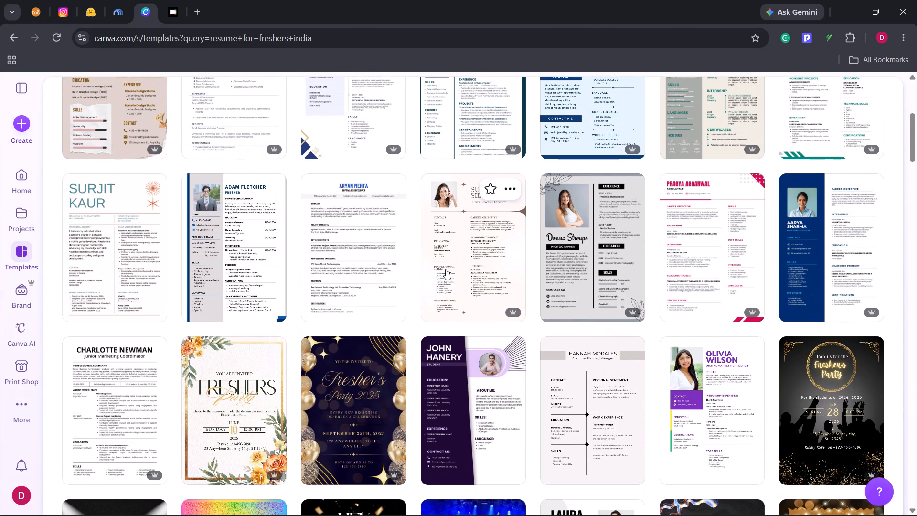
# Open the White and Blue Minimalist IT Fresher Software Developer Resume template as a new design for customizing.
pyautogui.click(350, 262)
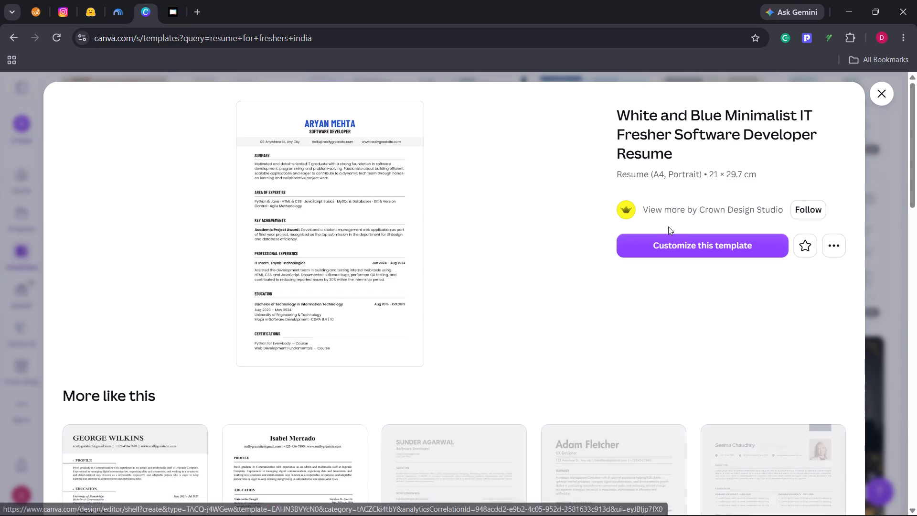
pyautogui.click(668, 244)
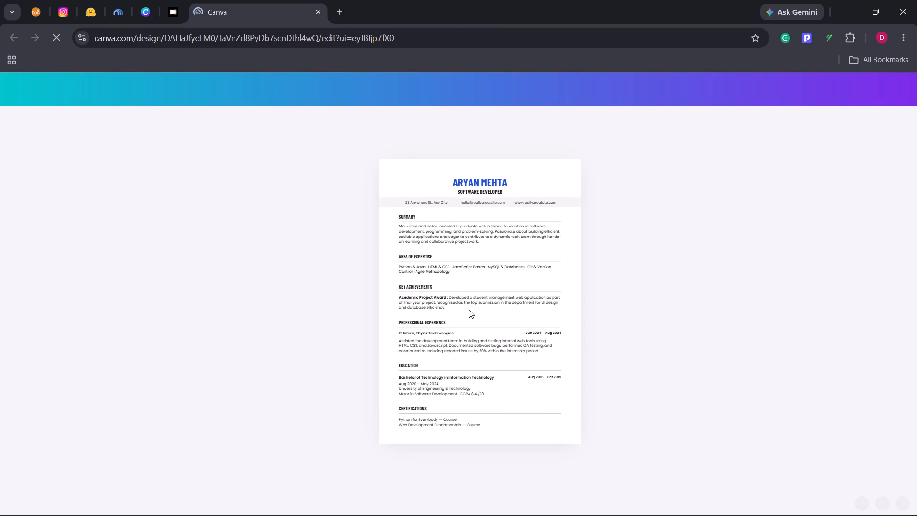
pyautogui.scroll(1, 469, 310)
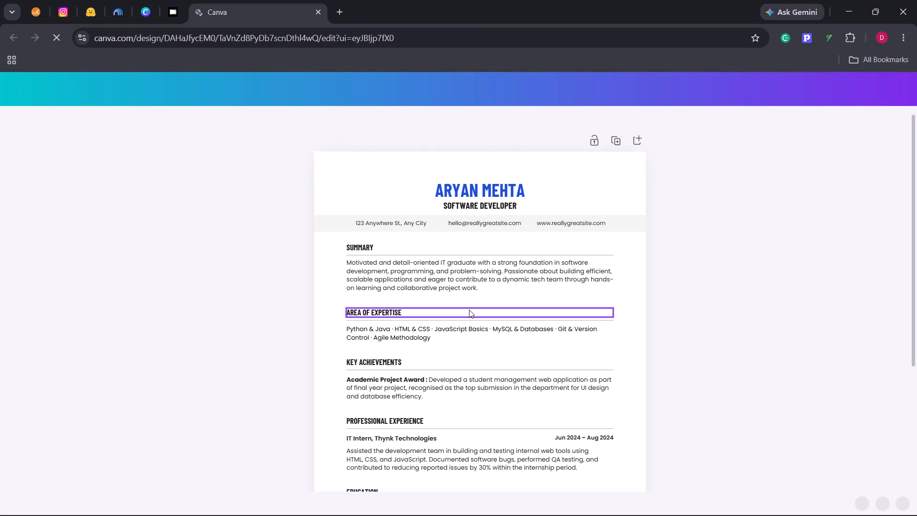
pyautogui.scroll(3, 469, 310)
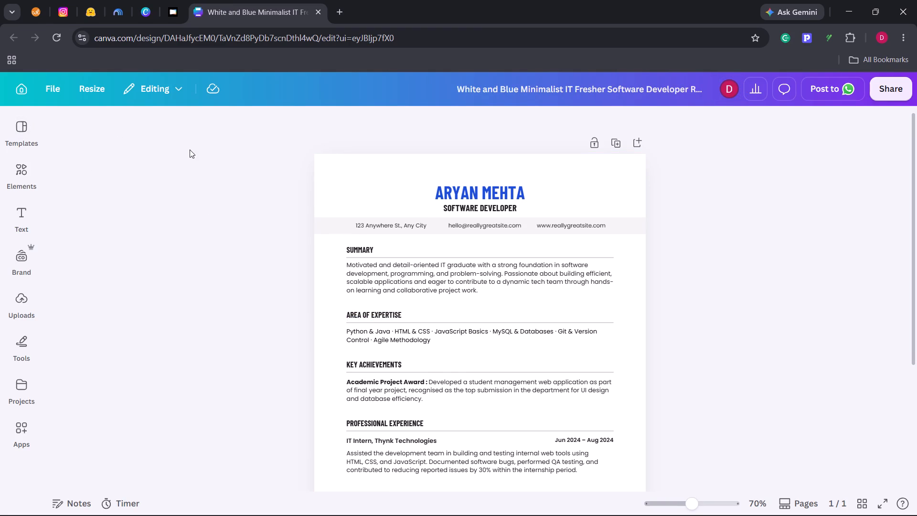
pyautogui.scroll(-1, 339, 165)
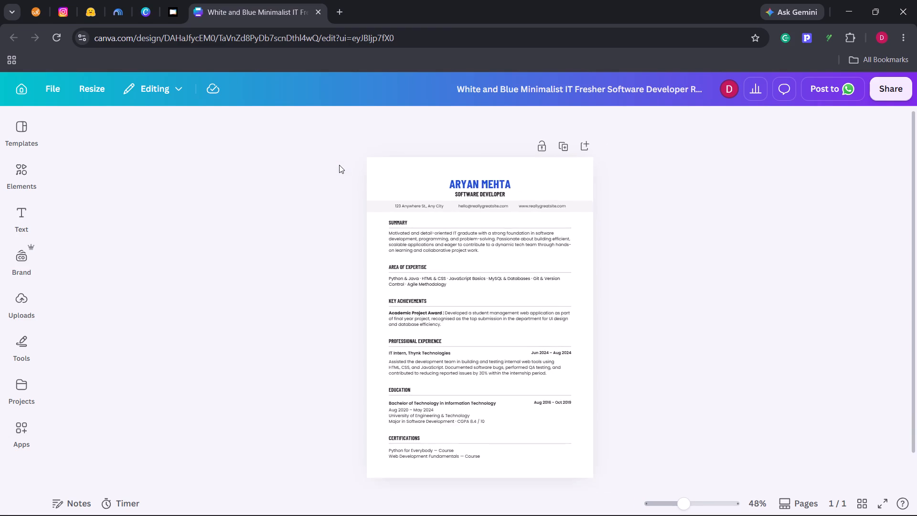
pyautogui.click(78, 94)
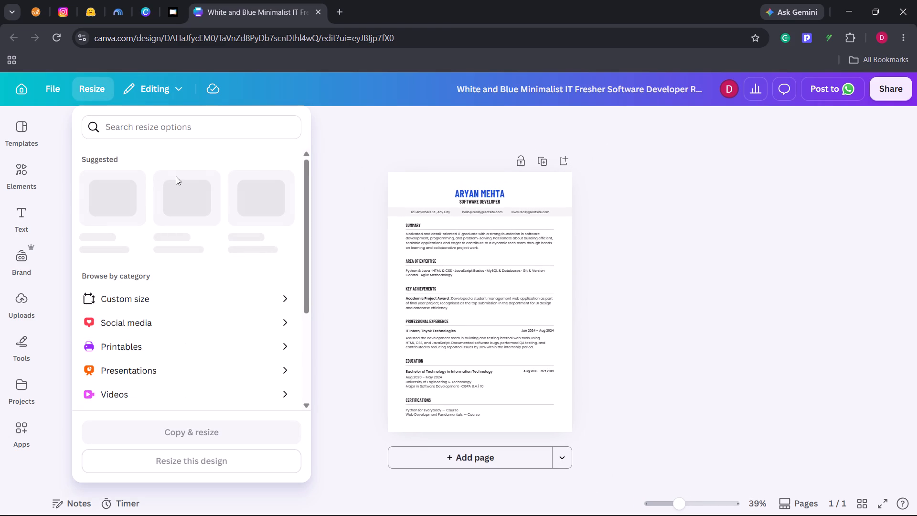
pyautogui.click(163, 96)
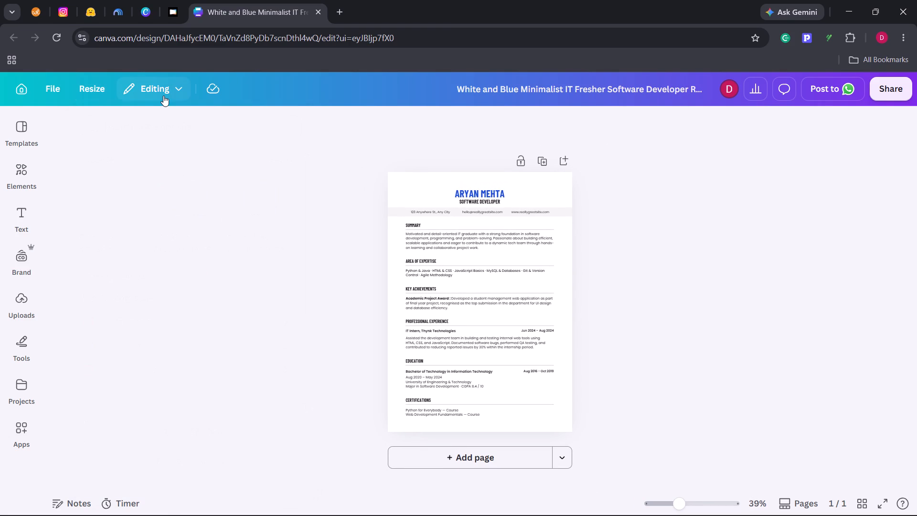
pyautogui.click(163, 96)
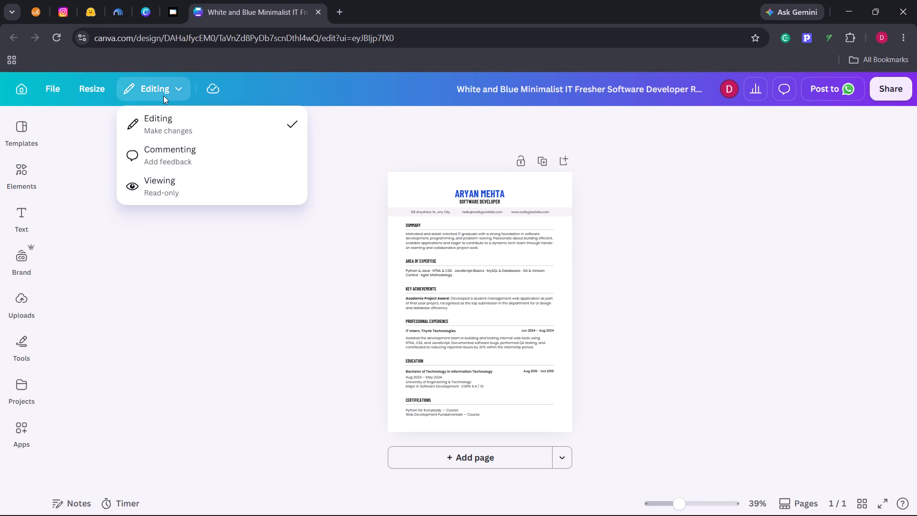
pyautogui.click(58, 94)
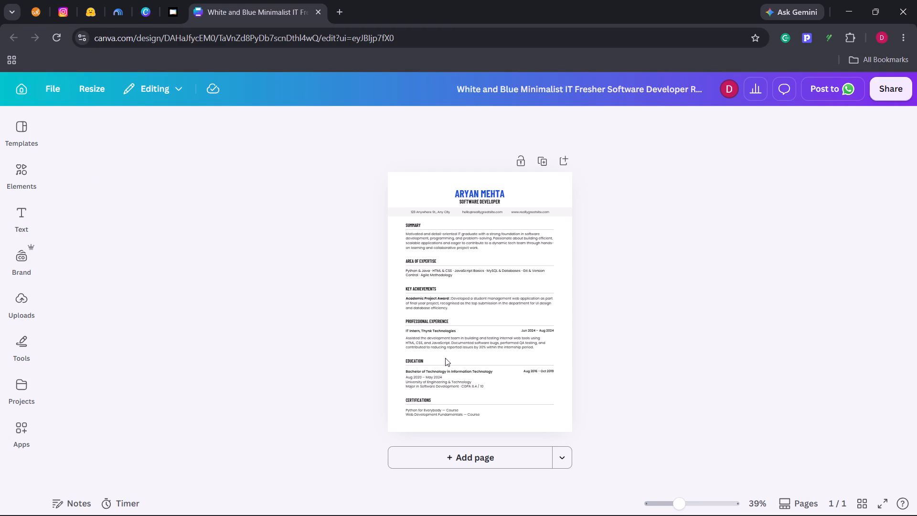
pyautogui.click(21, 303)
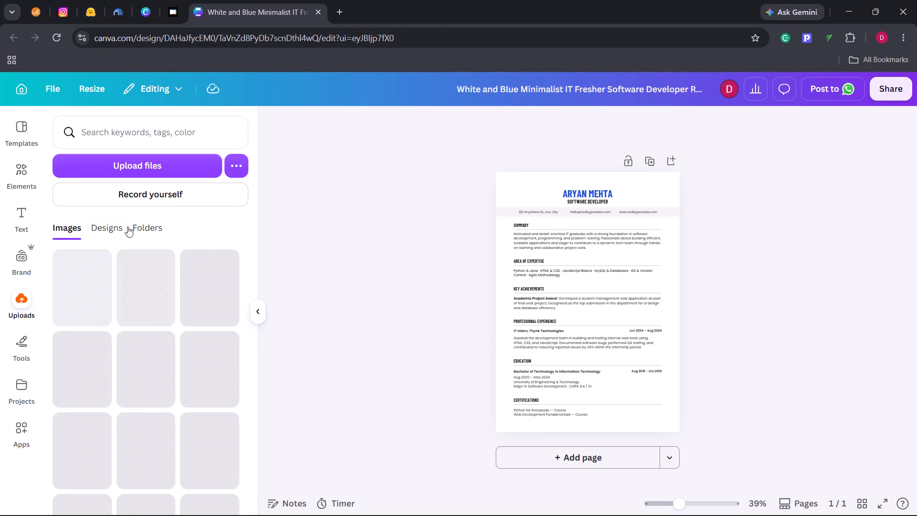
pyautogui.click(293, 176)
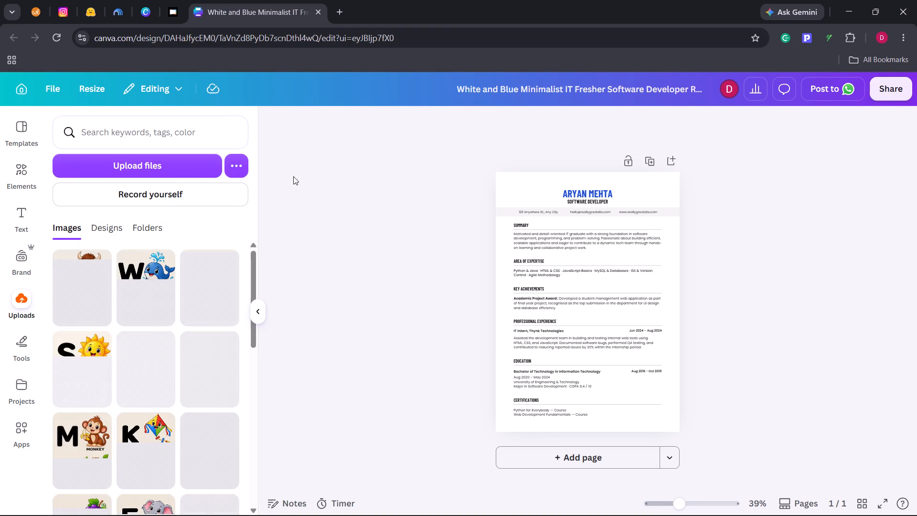
# Leave the template design for the home page and examine its design types and template categories for a resume option.
pyautogui.click(25, 90)
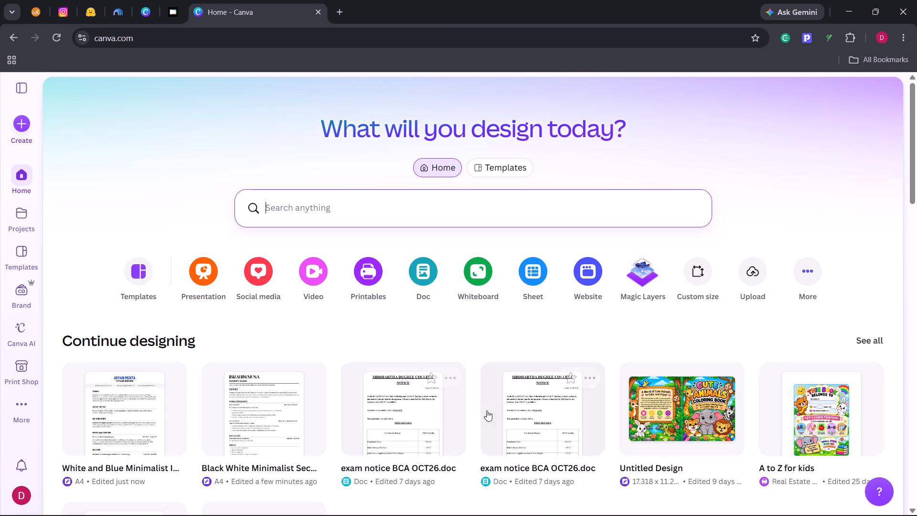
pyautogui.scroll(-2, 495, 406)
pyautogui.scroll(3, 495, 406)
pyautogui.scroll(-2, 495, 406)
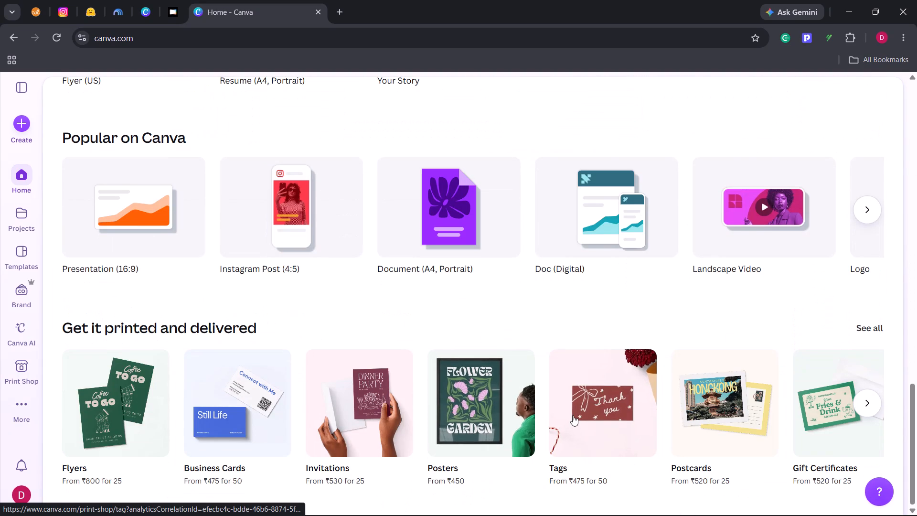
pyautogui.scroll(-3, 573, 415)
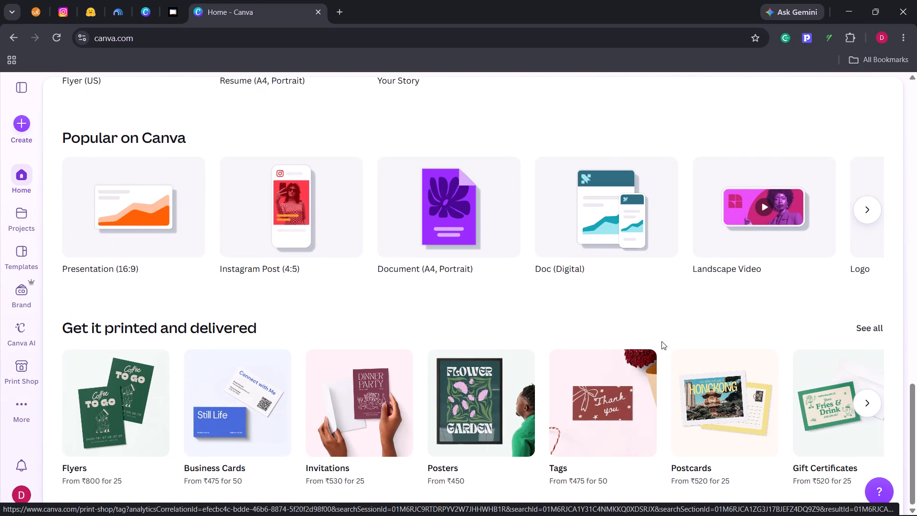
pyautogui.scroll(-4, 439, 333)
pyautogui.hscroll(-2, 439, 333)
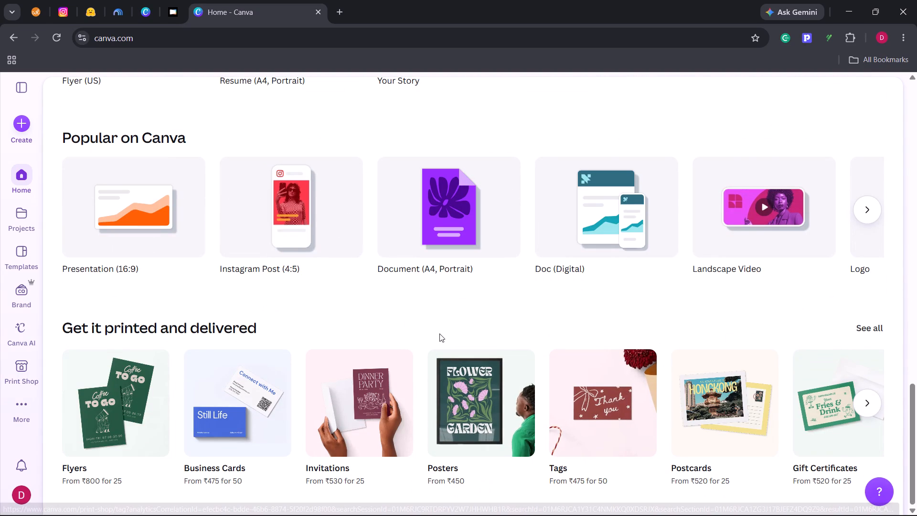
pyautogui.hscroll(-6, 492, 394)
pyautogui.scroll(1, 492, 394)
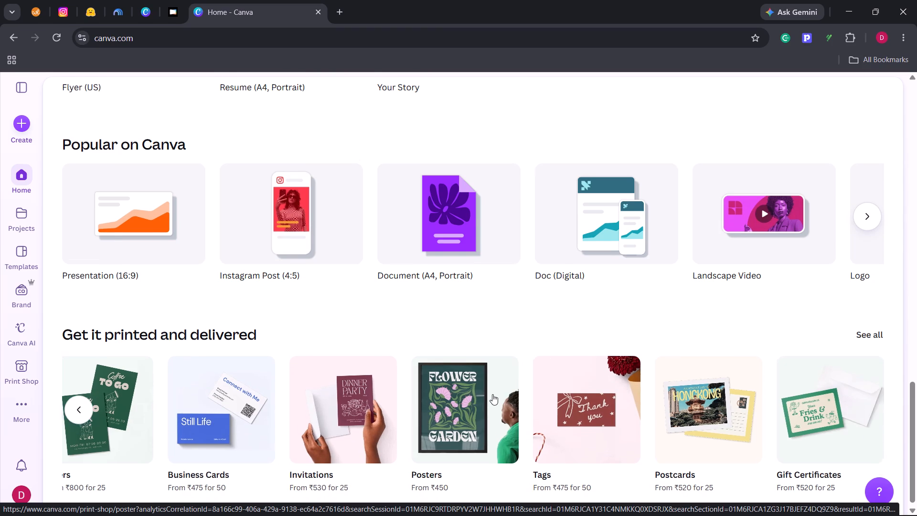
pyautogui.scroll(3, 492, 394)
pyautogui.hscroll(-10, 492, 394)
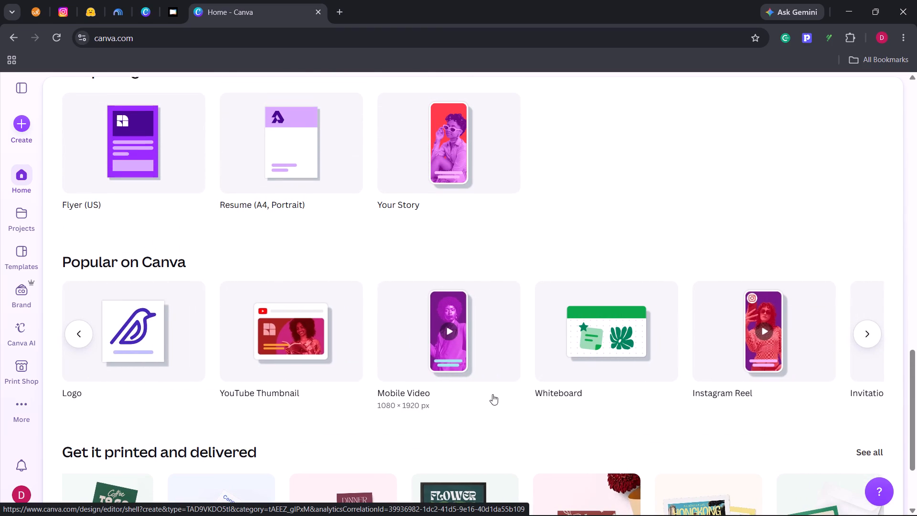
pyautogui.hscroll(-7, 492, 394)
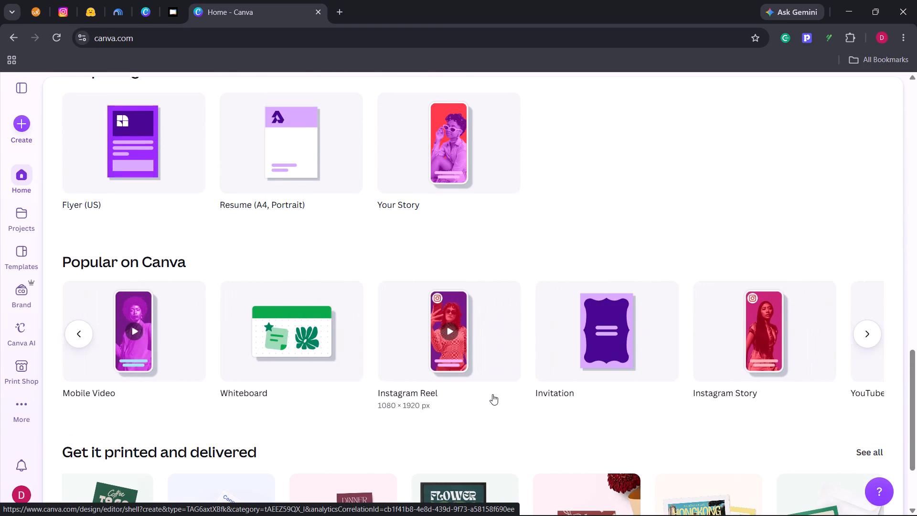
pyautogui.hscroll(-12, 492, 394)
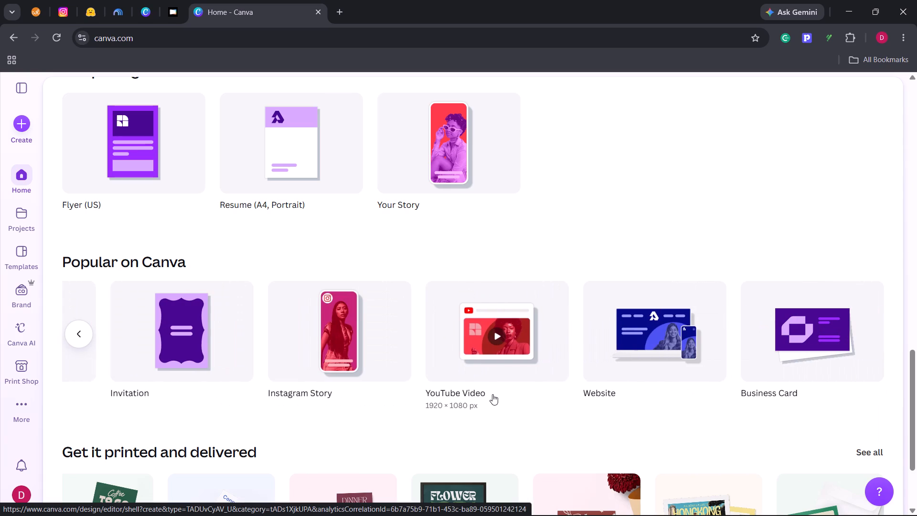
pyautogui.scroll(5, 492, 394)
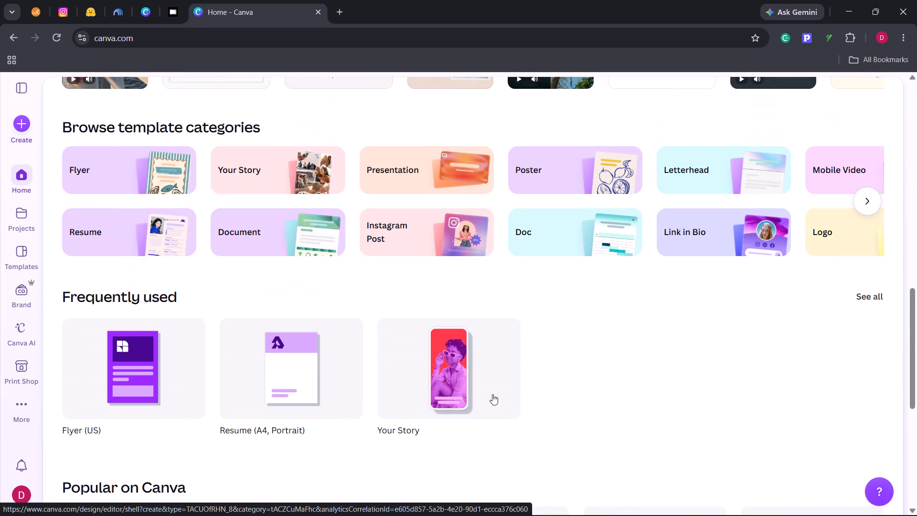
# Create a new Resume (A4, Portrait) design from the frequently used design types.
pyautogui.click(263, 401)
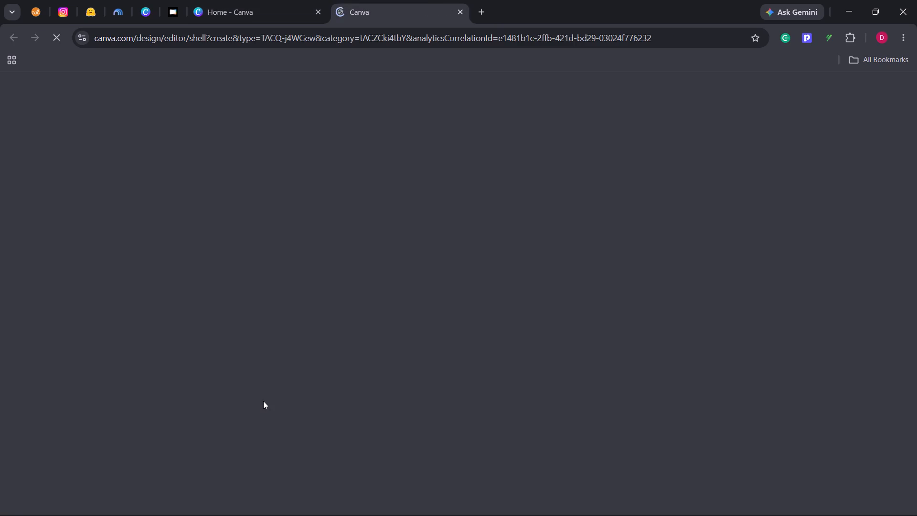
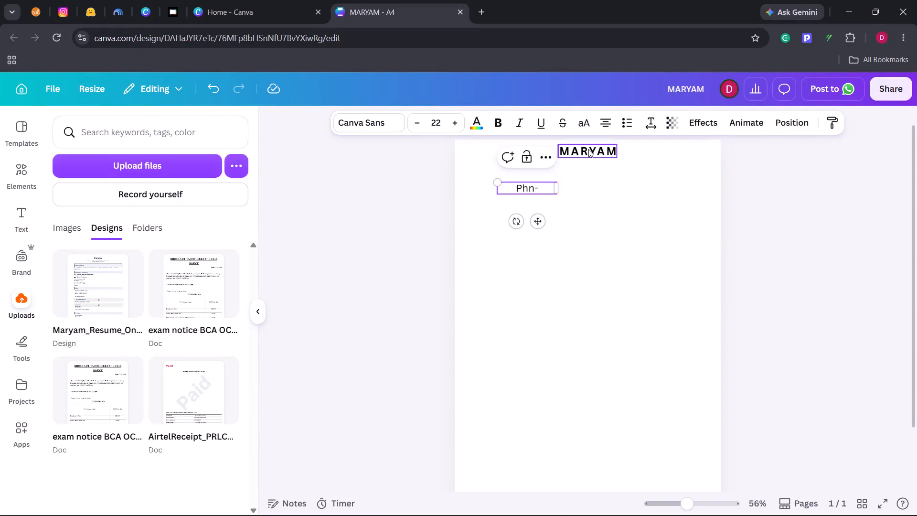
# Delete the name heading and the "Phn-" text box from the resume page.
pyautogui.click(588, 149)
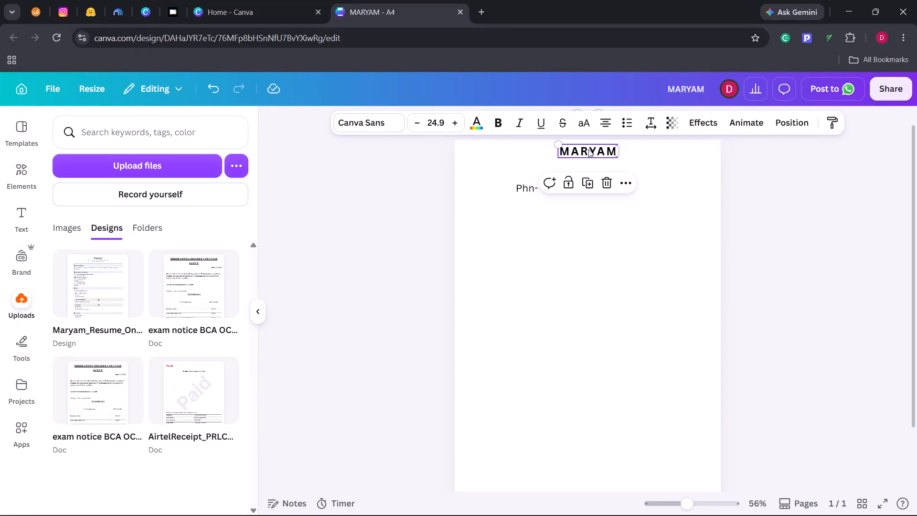
pyautogui.click(607, 186)
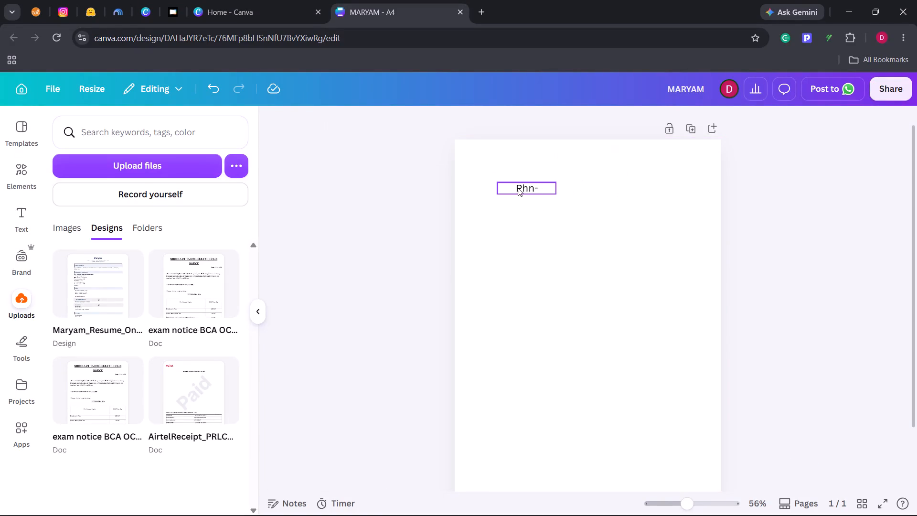
pyautogui.click(518, 188)
pyautogui.click(544, 158)
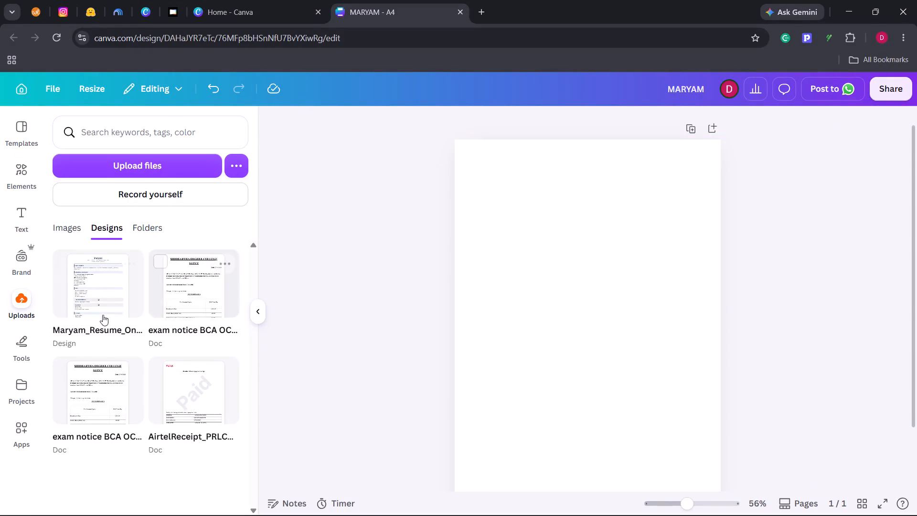
# Apply the uploaded Maryam_Resume design to the empty A4 page.
pyautogui.click(77, 307)
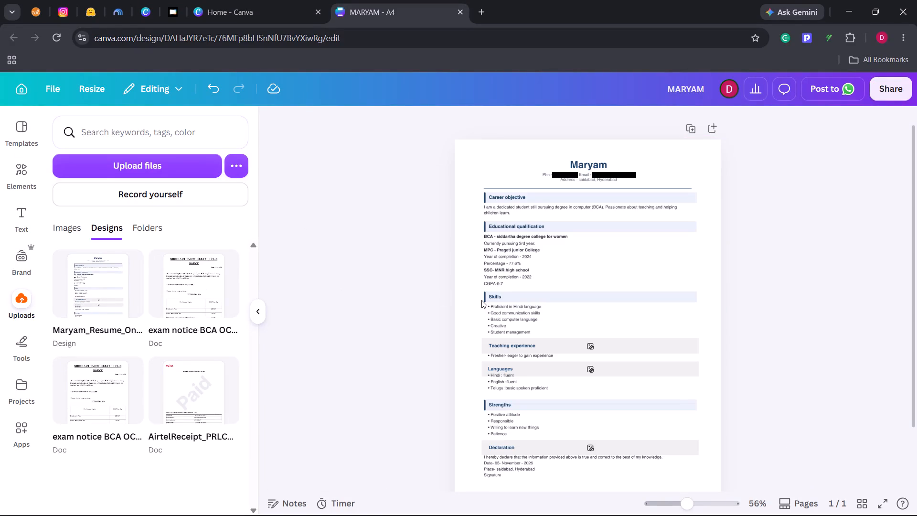
# Examine the imported resume's sections, from the name and contact header down to the Declaration, checking layout and text.
pyautogui.scroll(-2, 655, 308)
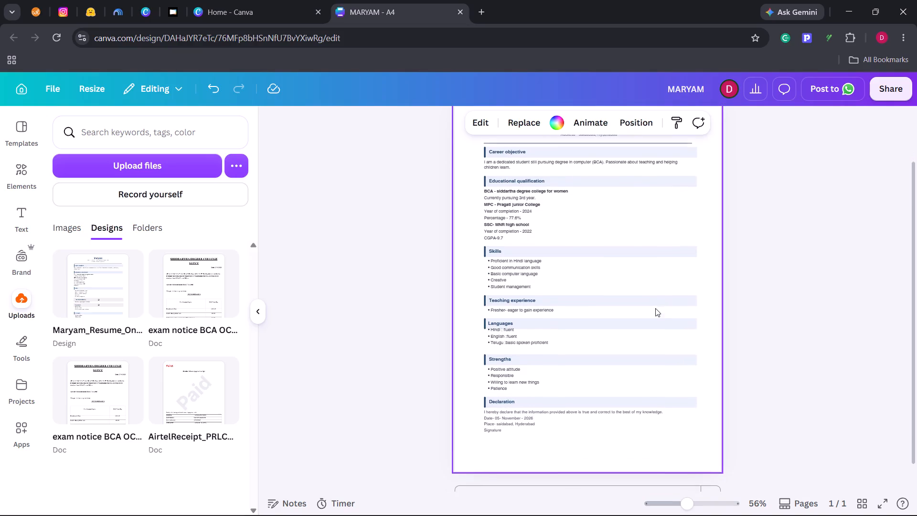
pyautogui.scroll(-2, 655, 308)
pyautogui.scroll(1, 655, 308)
pyautogui.click(560, 268)
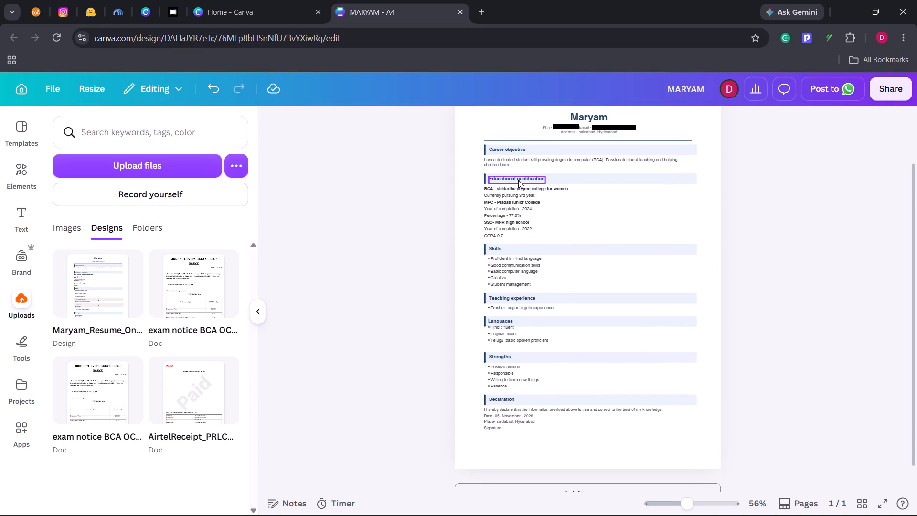
pyautogui.hscroll(-1, 518, 180)
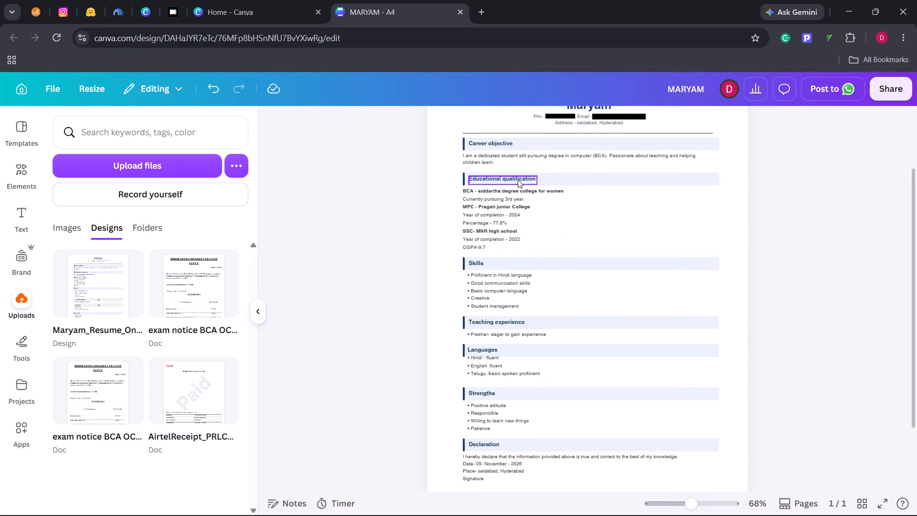
pyautogui.hscroll(-1, 518, 180)
pyautogui.scroll(3, 617, 241)
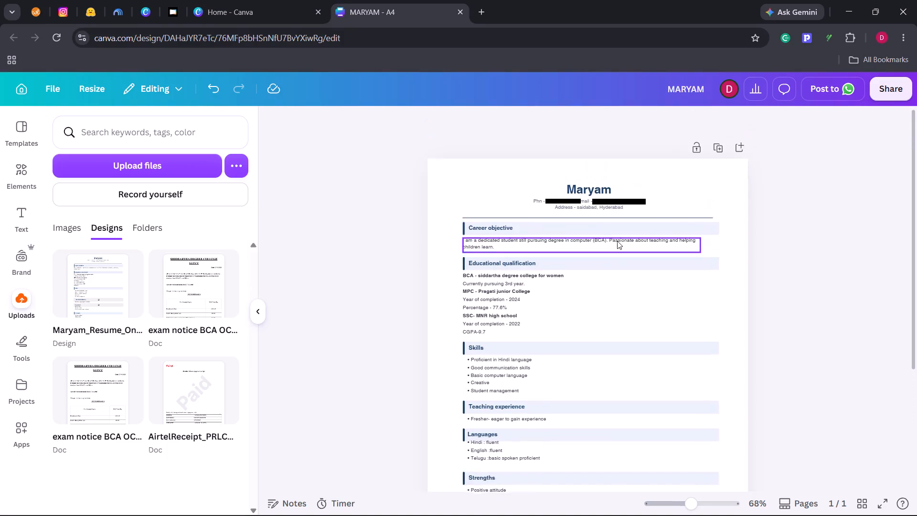
pyautogui.scroll(1, 617, 241)
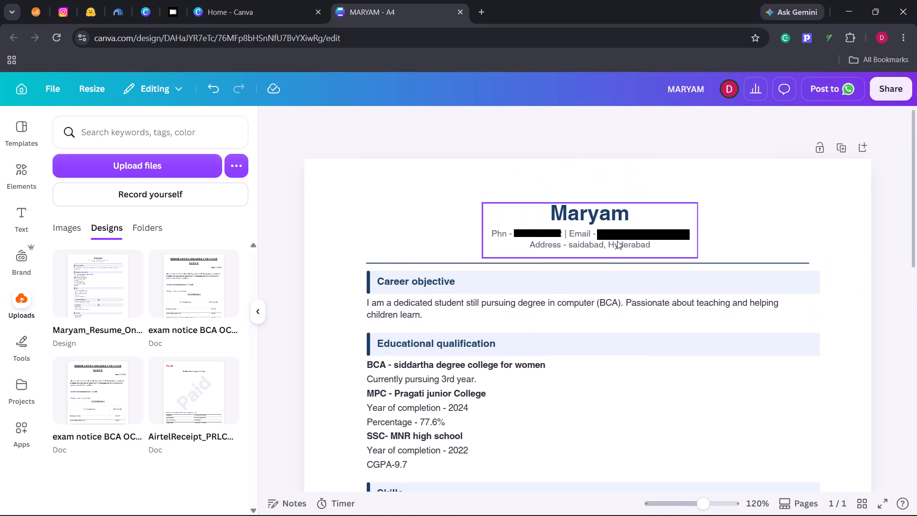
pyautogui.scroll(1, 617, 241)
pyautogui.scroll(-1, 560, 356)
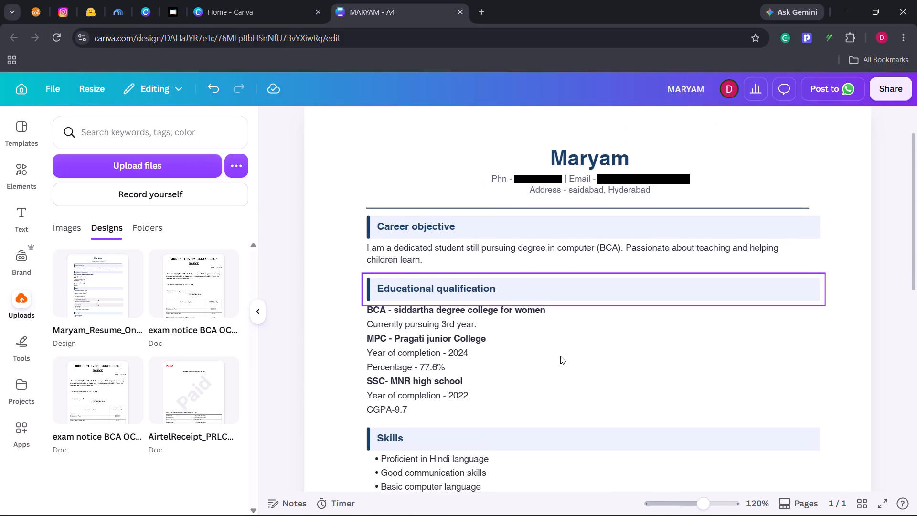
pyautogui.scroll(-1, 560, 356)
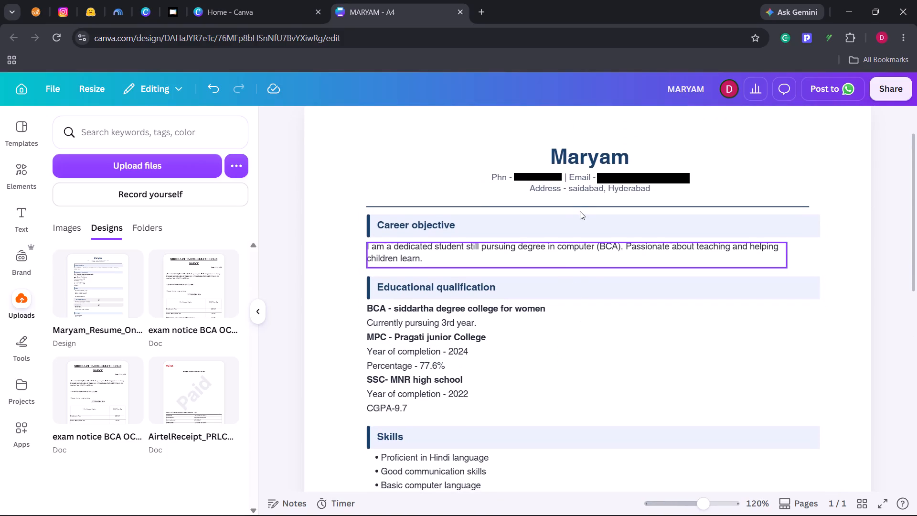
pyautogui.click(580, 211)
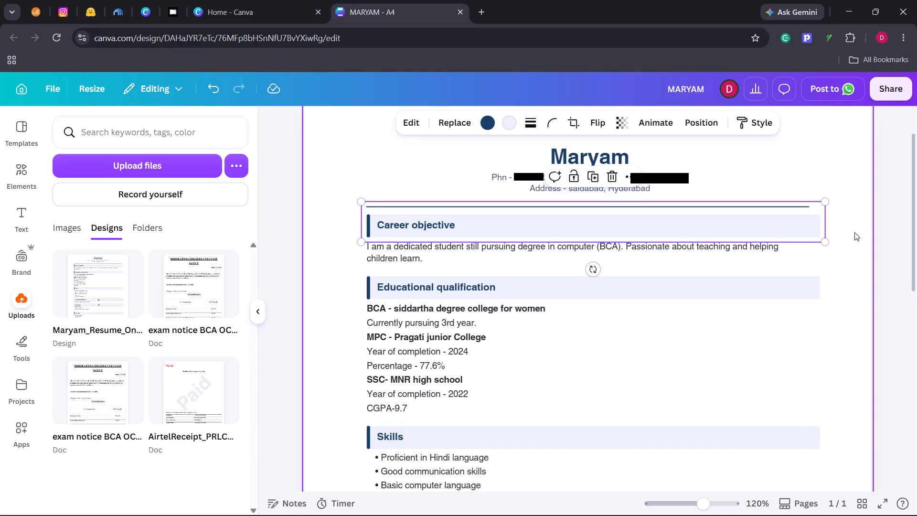
pyautogui.scroll(-3, 674, 281)
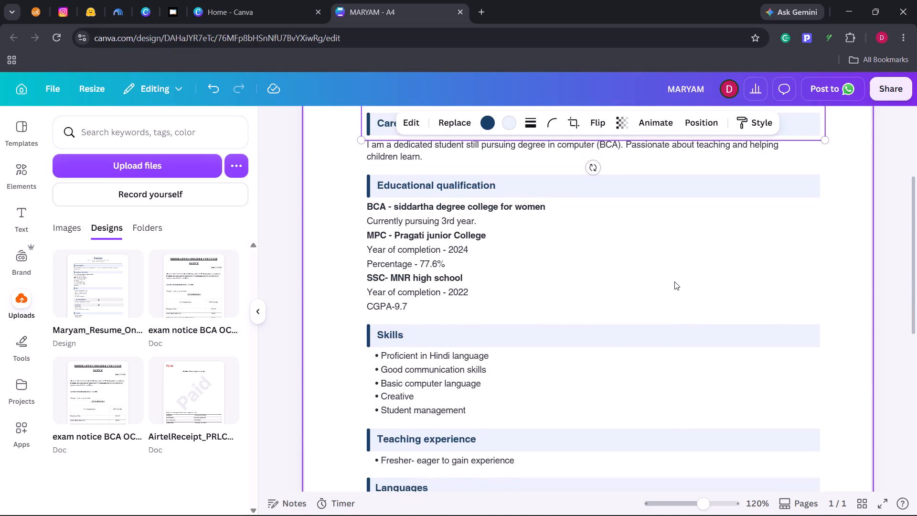
pyautogui.scroll(-6, 674, 281)
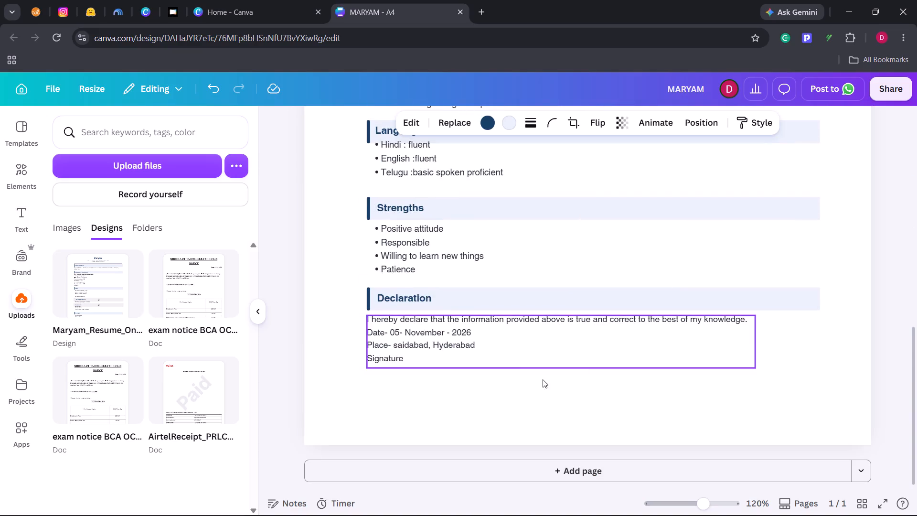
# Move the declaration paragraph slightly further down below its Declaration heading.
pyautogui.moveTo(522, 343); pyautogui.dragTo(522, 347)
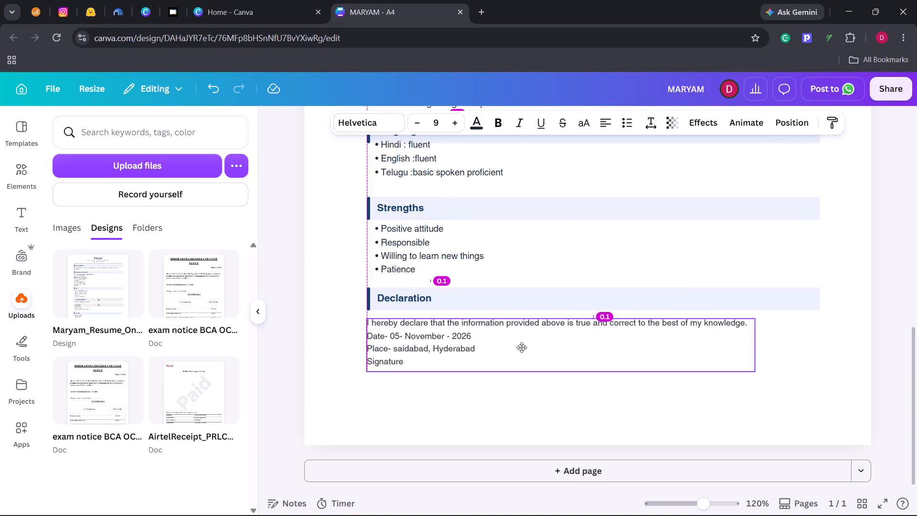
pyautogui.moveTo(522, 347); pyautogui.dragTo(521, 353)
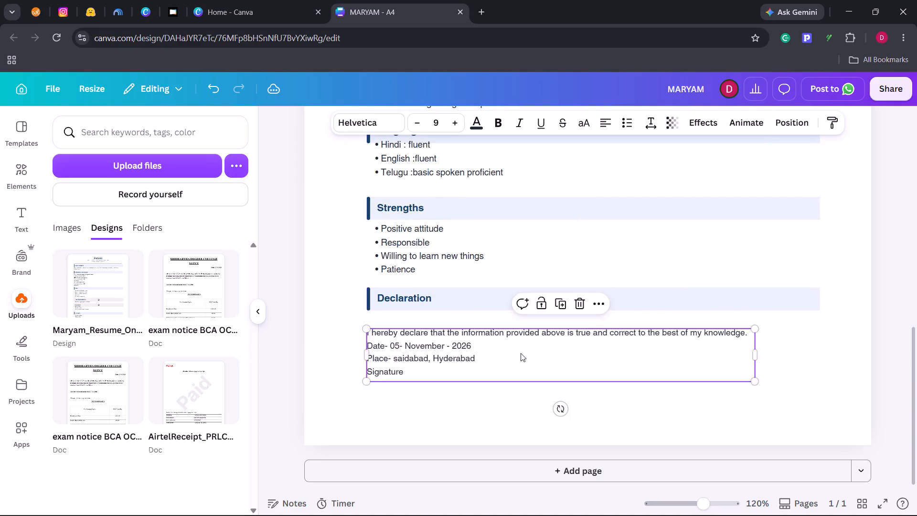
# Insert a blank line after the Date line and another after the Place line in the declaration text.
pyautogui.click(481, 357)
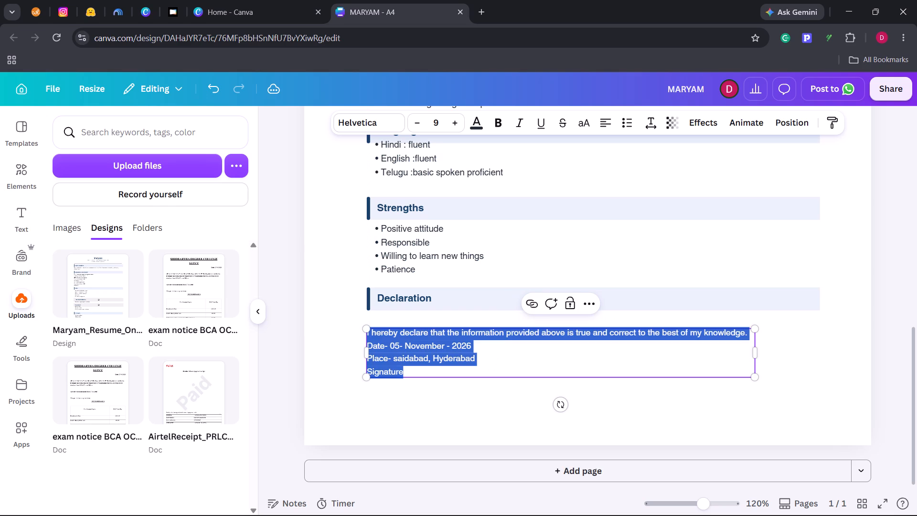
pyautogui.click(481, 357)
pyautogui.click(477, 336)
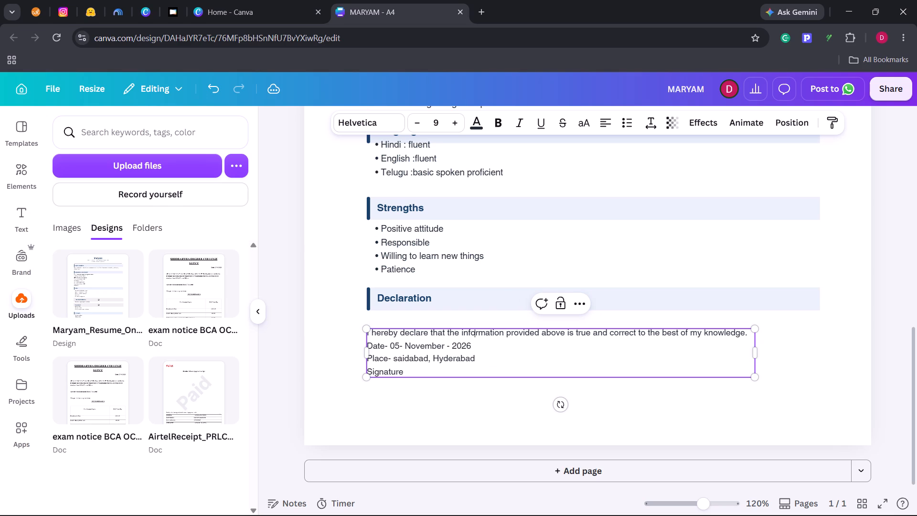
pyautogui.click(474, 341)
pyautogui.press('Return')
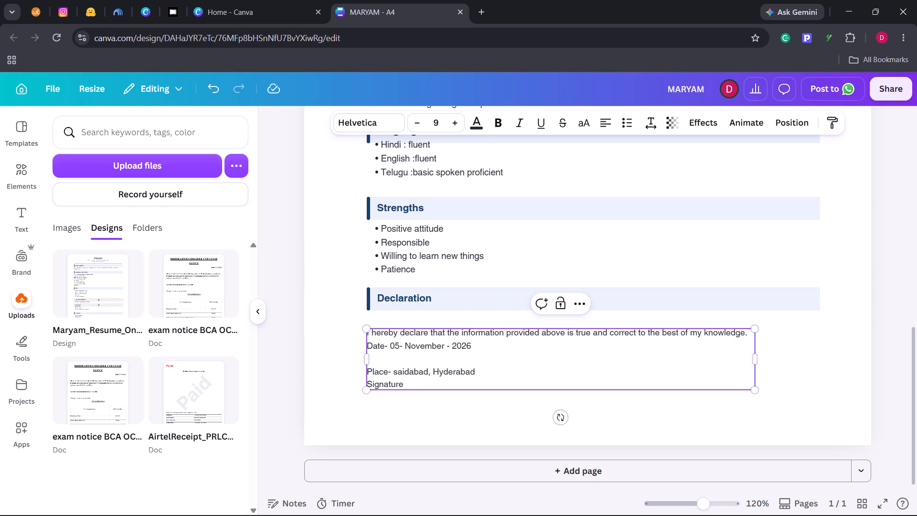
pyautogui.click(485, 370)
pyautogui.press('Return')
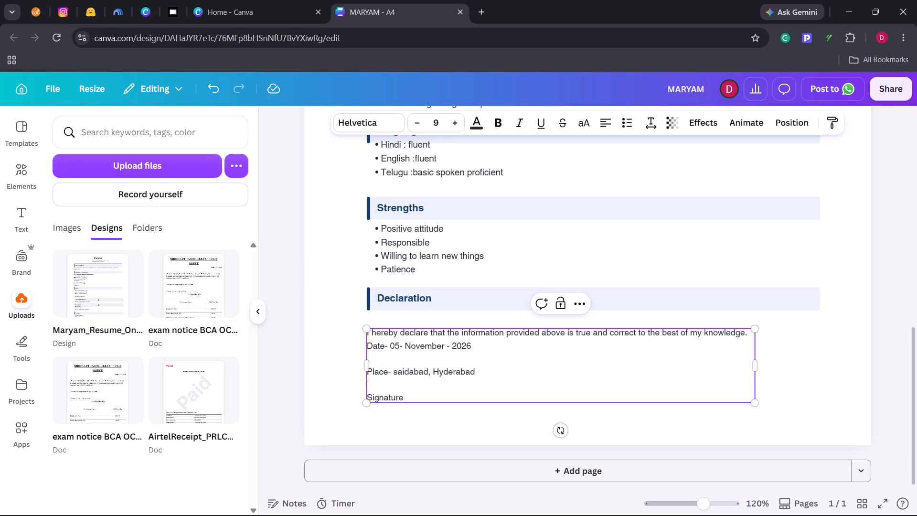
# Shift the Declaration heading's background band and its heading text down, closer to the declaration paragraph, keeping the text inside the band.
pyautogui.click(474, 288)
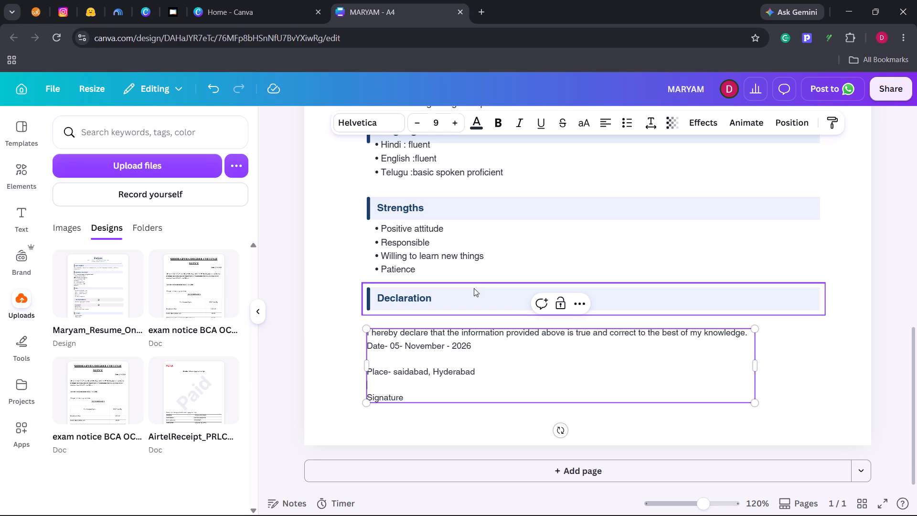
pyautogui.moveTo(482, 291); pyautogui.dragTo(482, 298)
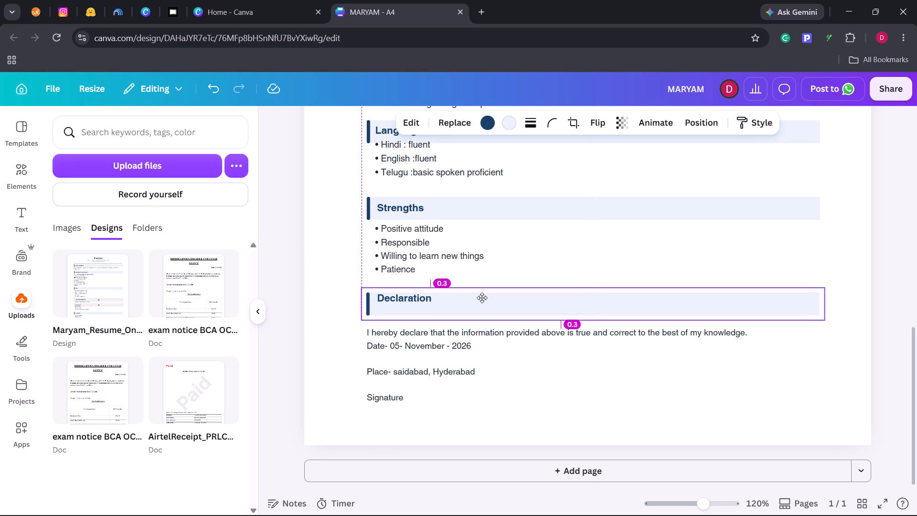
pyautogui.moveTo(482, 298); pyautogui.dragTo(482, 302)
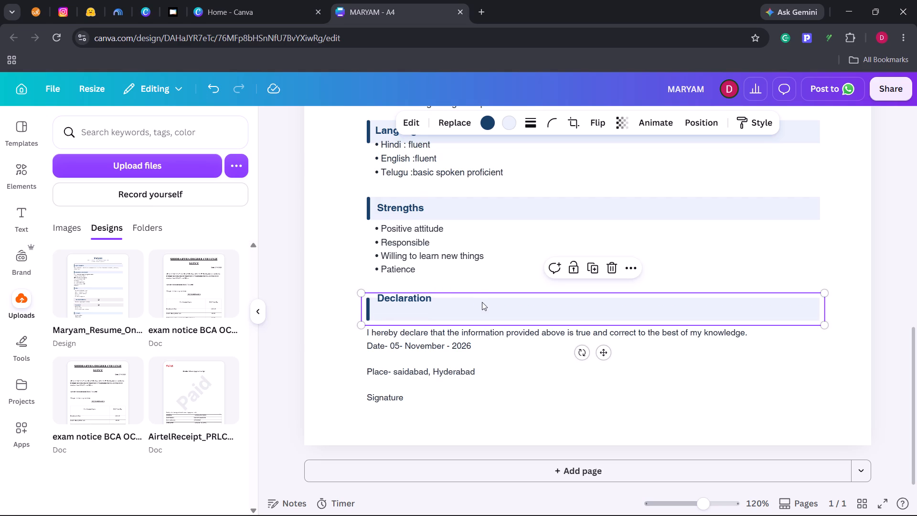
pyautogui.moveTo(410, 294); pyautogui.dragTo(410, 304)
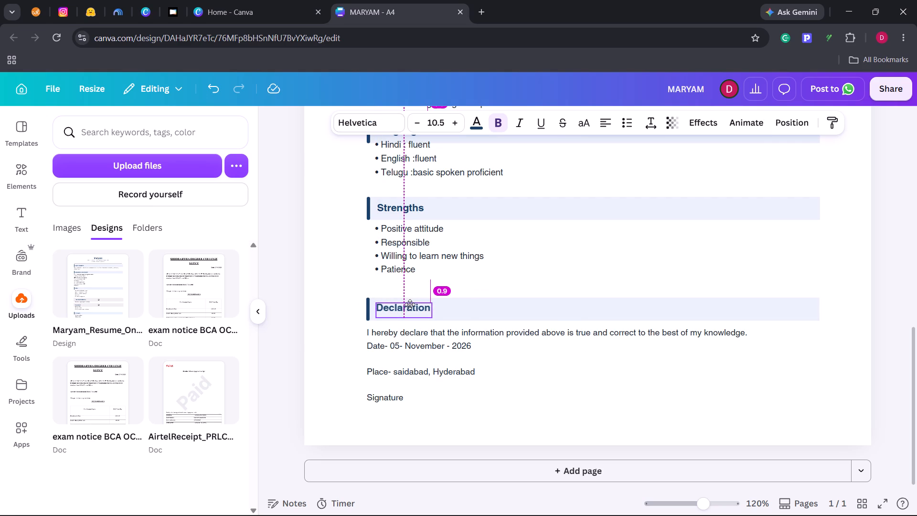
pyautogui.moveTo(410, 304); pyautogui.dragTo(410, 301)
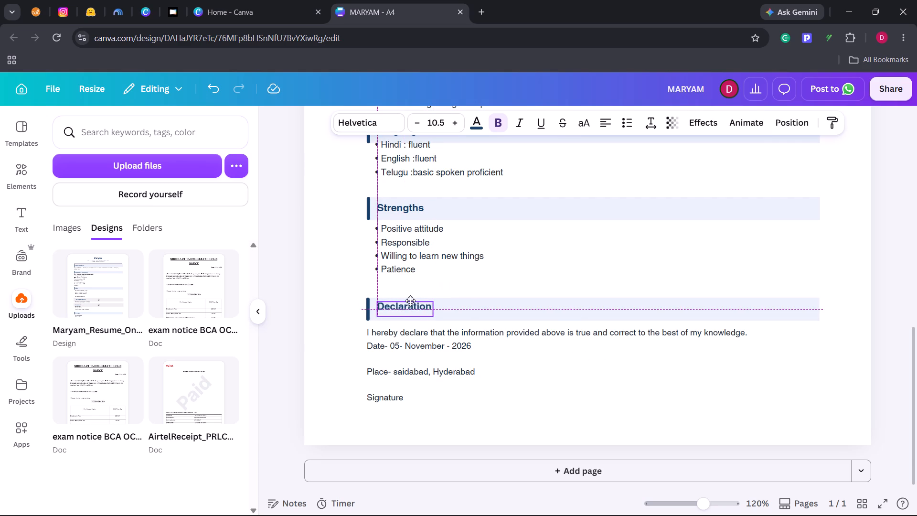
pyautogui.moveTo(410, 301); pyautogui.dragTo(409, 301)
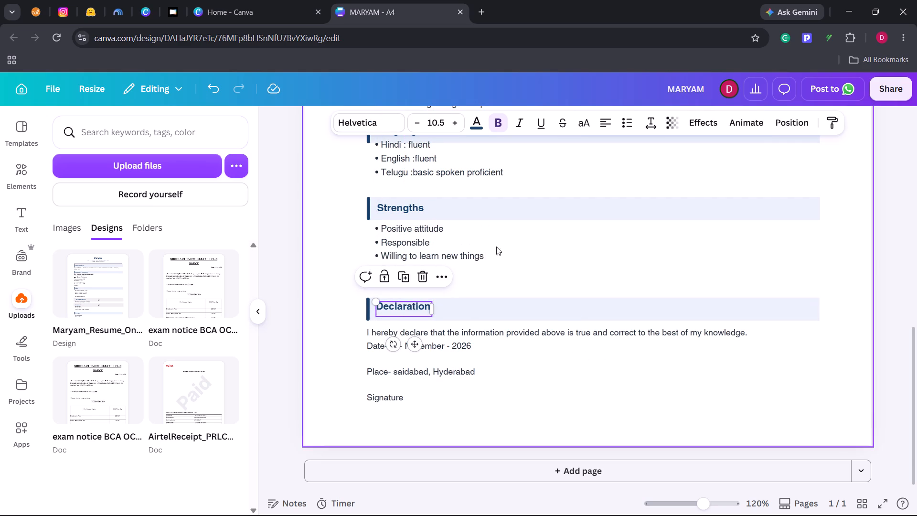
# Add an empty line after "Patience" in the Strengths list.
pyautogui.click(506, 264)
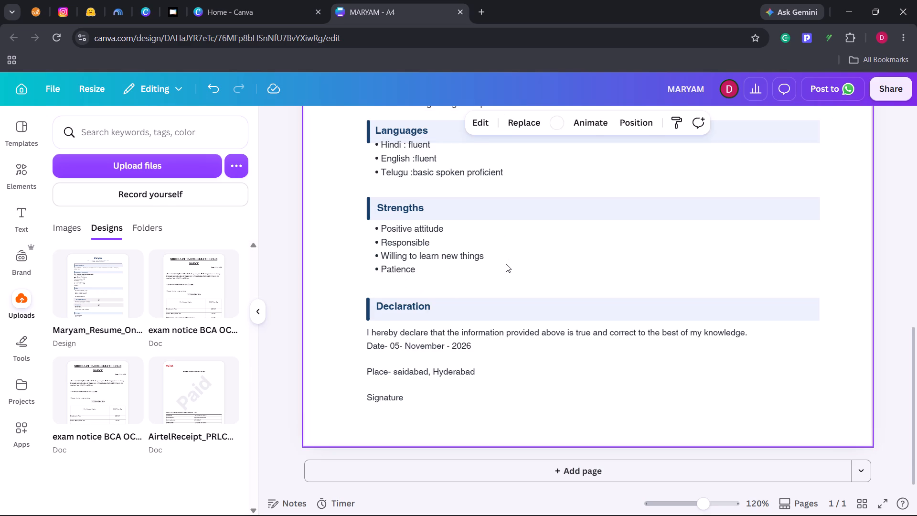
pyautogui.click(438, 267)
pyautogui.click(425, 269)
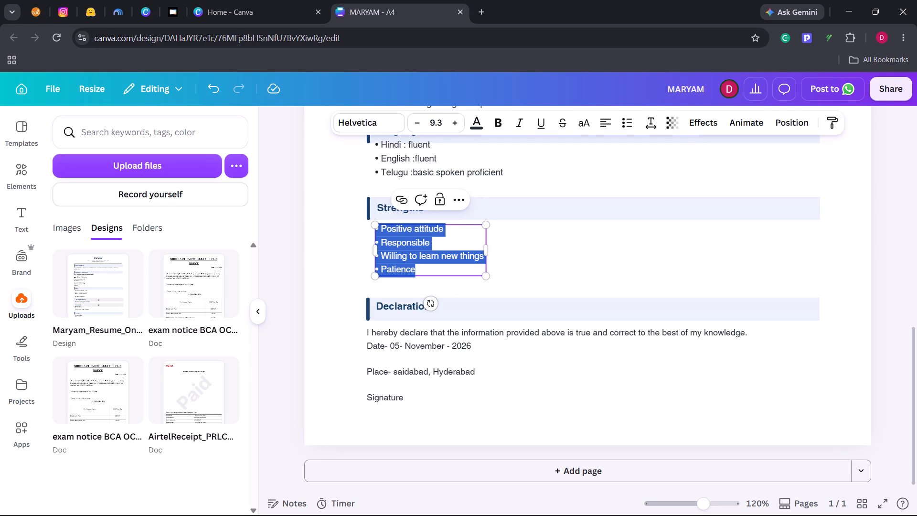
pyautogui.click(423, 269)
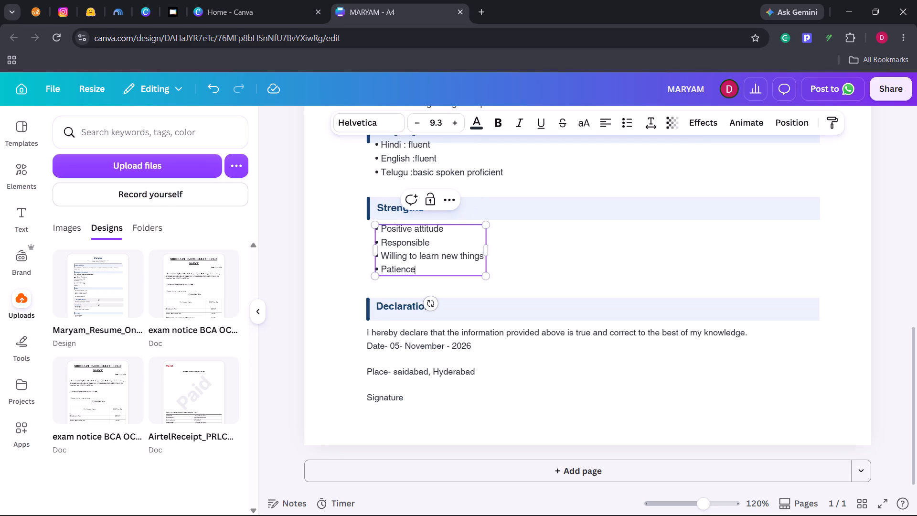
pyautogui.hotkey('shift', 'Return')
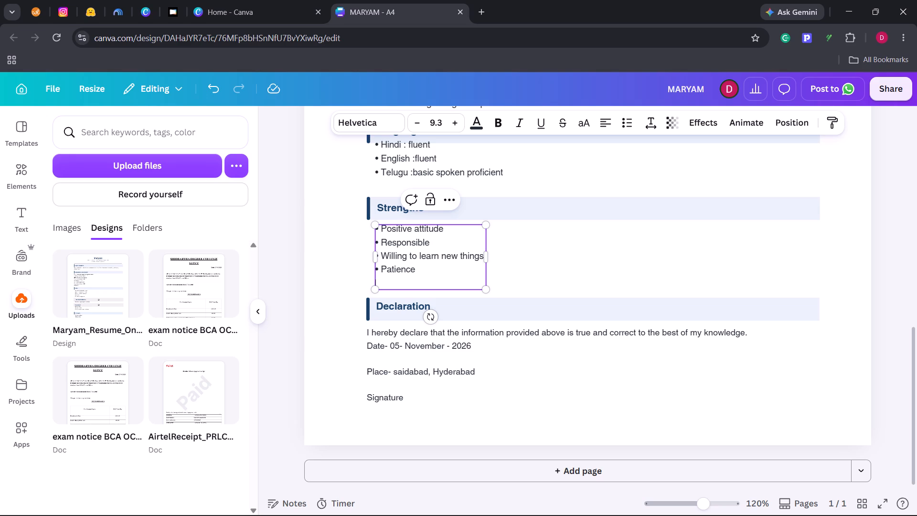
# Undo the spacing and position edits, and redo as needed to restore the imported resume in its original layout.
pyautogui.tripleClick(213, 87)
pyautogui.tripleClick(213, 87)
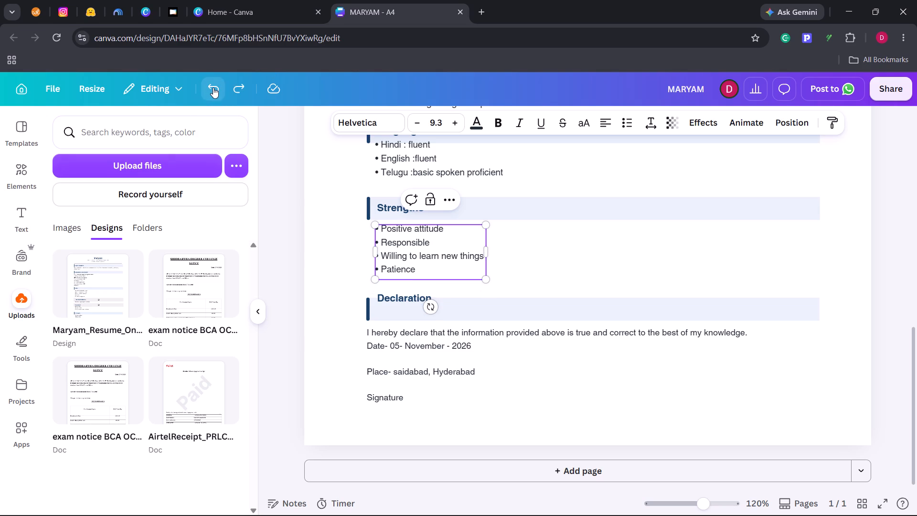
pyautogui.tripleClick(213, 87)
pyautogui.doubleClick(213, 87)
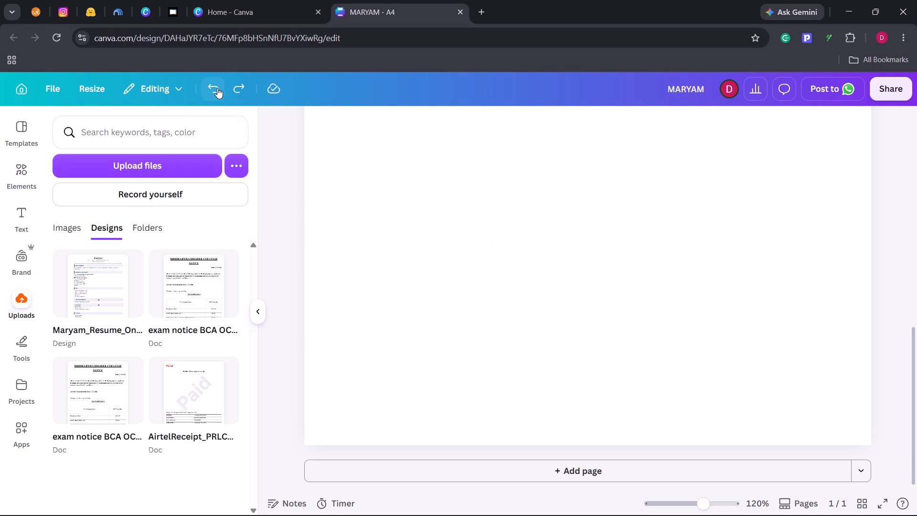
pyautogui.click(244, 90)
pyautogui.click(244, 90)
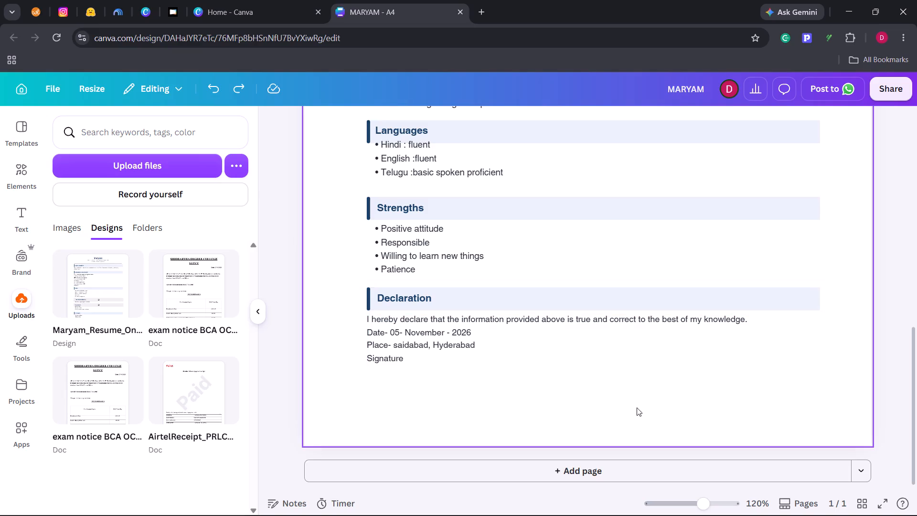
# Select all the resume elements on the A4 page and move them together so the content is centred on the page.
pyautogui.click(695, 424)
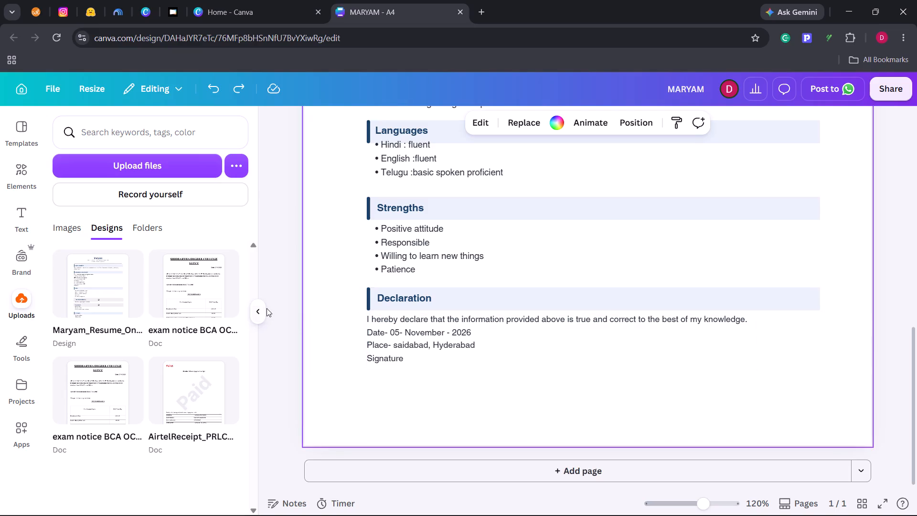
pyautogui.click(267, 308)
pyautogui.click(258, 310)
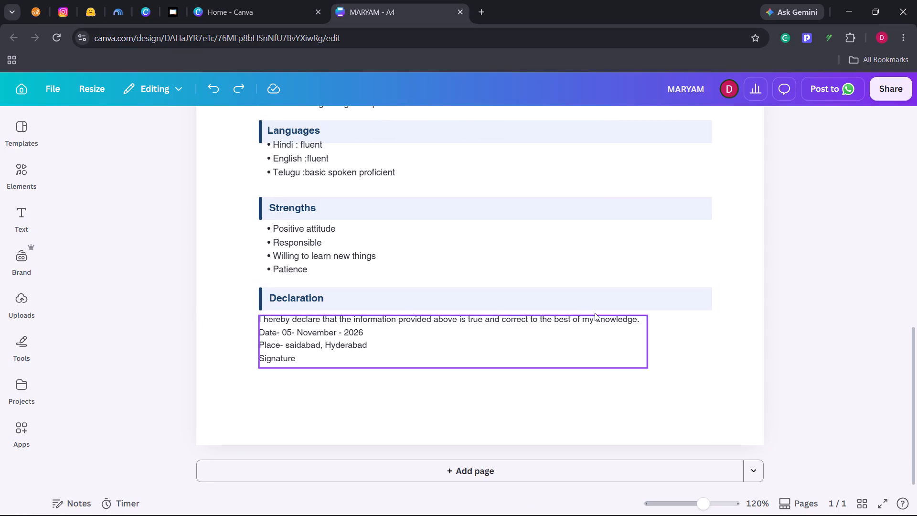
pyautogui.scroll(6, 594, 312)
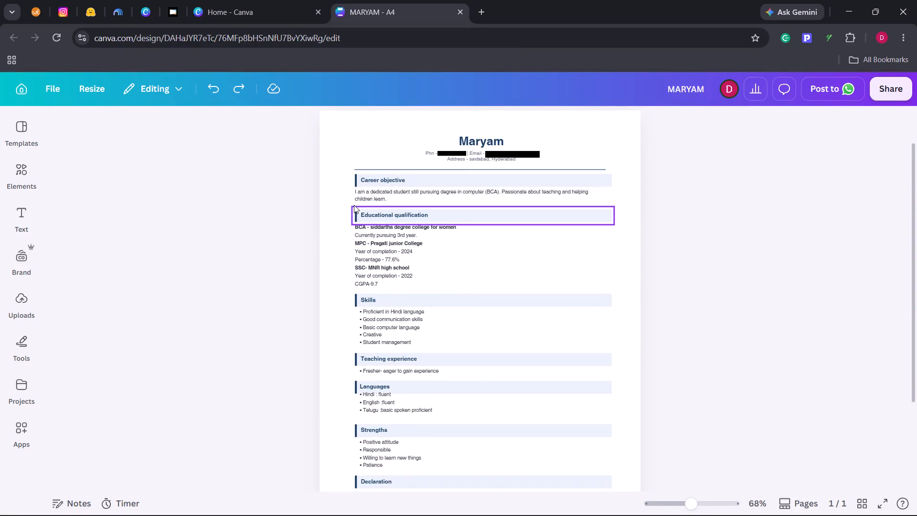
pyautogui.moveTo(335, 149); pyautogui.dragTo(610, 490)
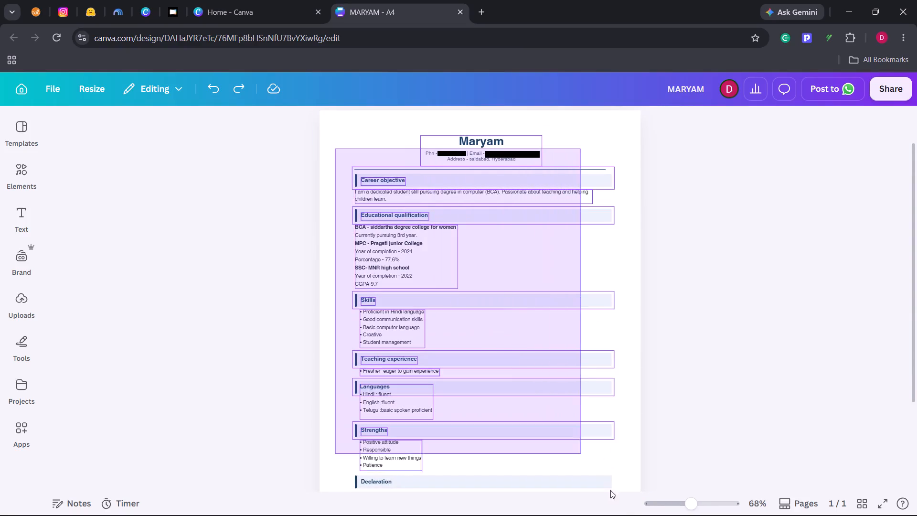
pyautogui.moveTo(610, 490); pyautogui.dragTo(617, 514)
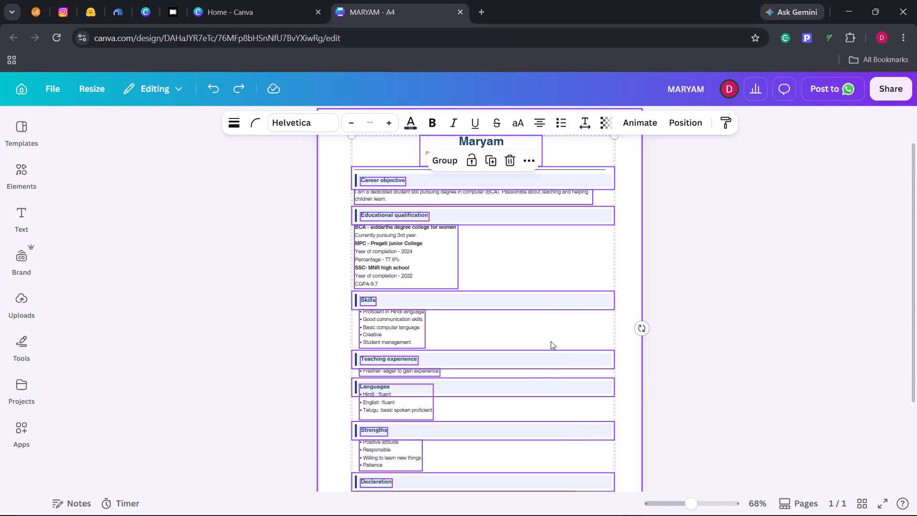
pyautogui.moveTo(549, 331); pyautogui.dragTo(537, 339)
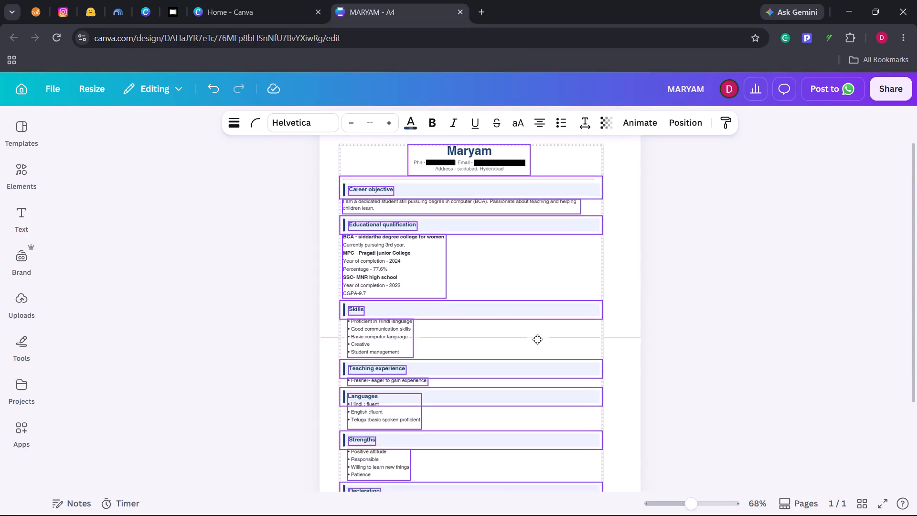
pyautogui.moveTo(537, 339); pyautogui.dragTo(546, 339)
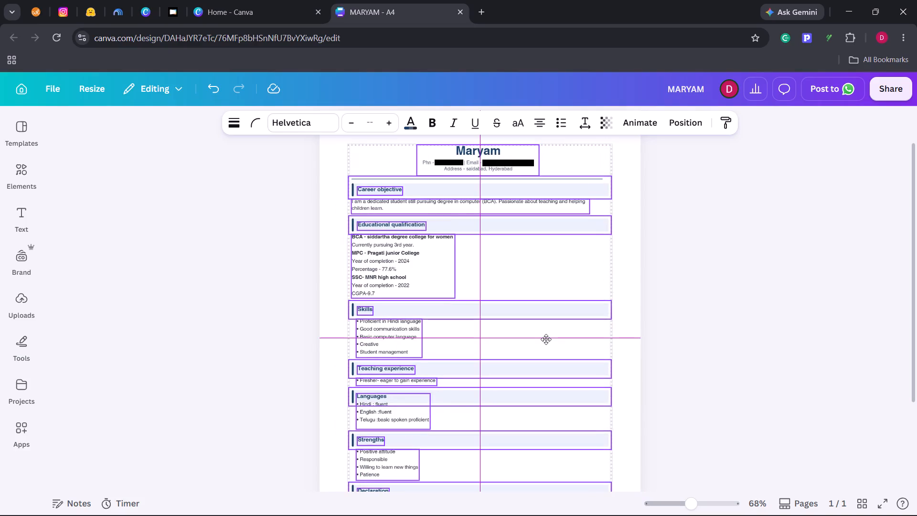
pyautogui.moveTo(546, 339); pyautogui.dragTo(546, 340)
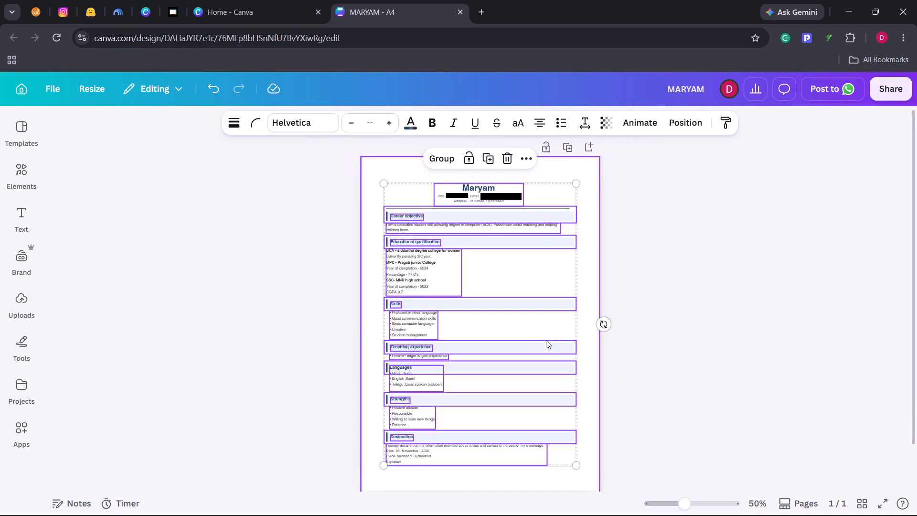
# Enlarge the selected resume content proportionally to about 18.2 by 26.6 and shift it towards the page's upper-left corner.
pyautogui.scroll(-1, 545, 337)
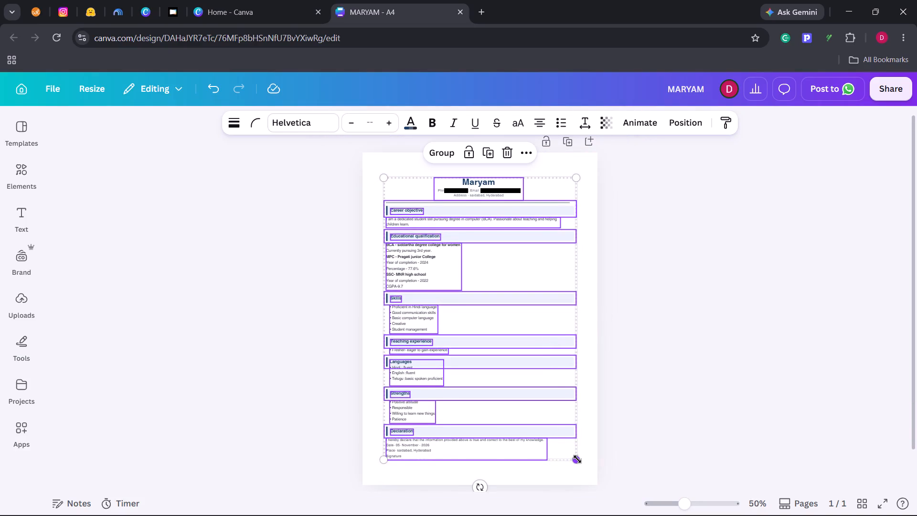
pyautogui.moveTo(577, 459); pyautogui.dragTo(585, 471)
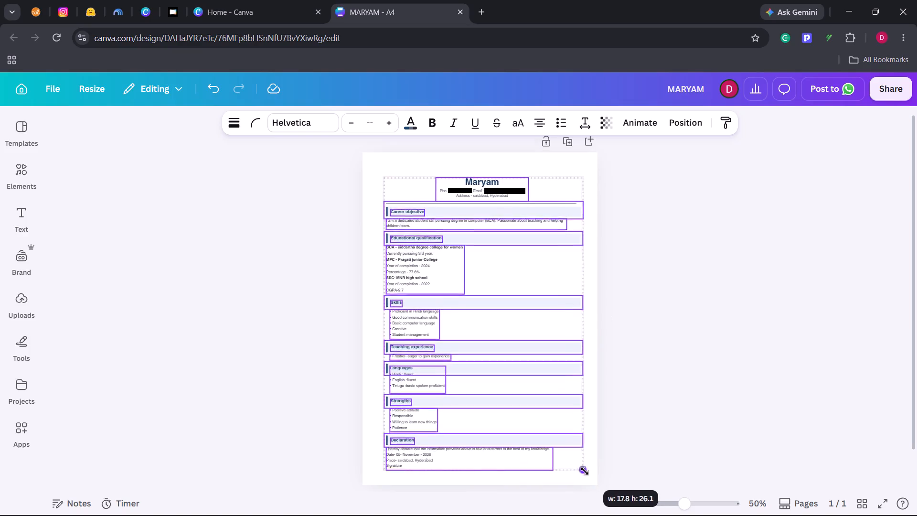
pyautogui.moveTo(585, 471); pyautogui.dragTo(587, 476)
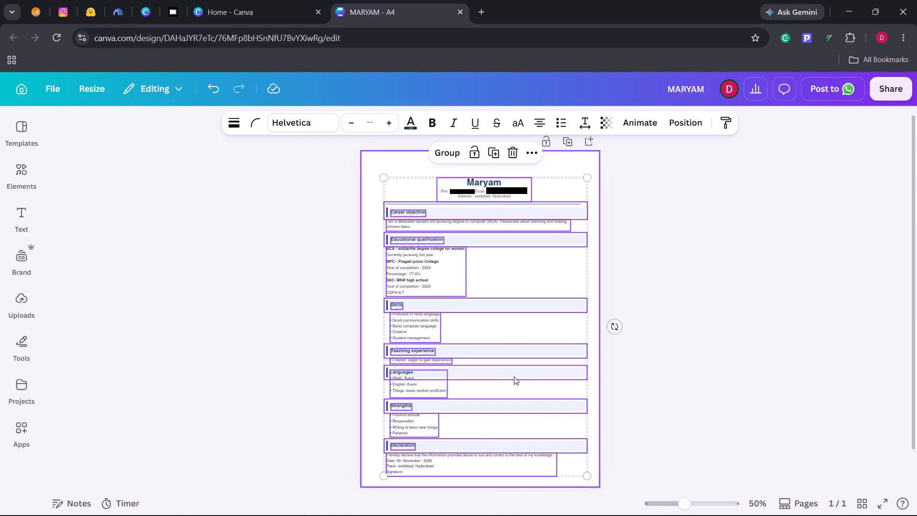
pyautogui.moveTo(502, 332); pyautogui.dragTo(498, 325)
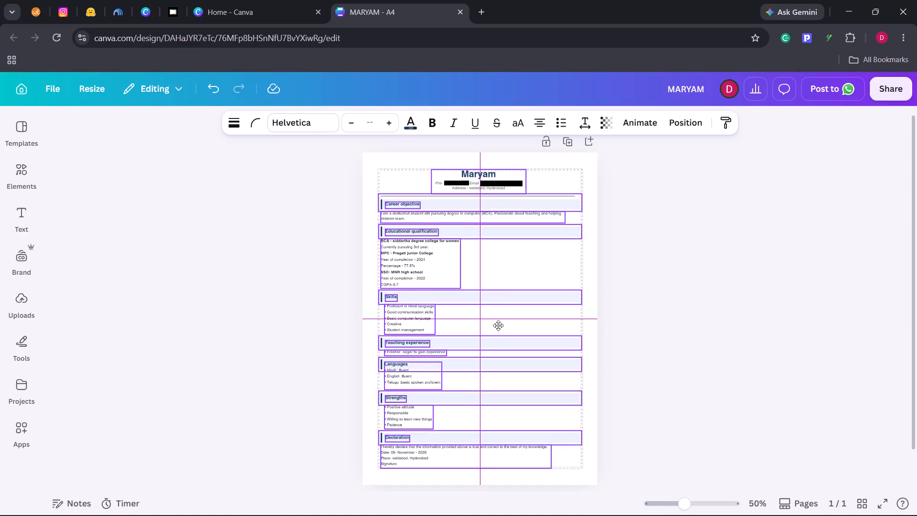
pyautogui.moveTo(498, 325); pyautogui.dragTo(494, 321)
pyautogui.moveTo(494, 321); pyautogui.dragTo(491, 316)
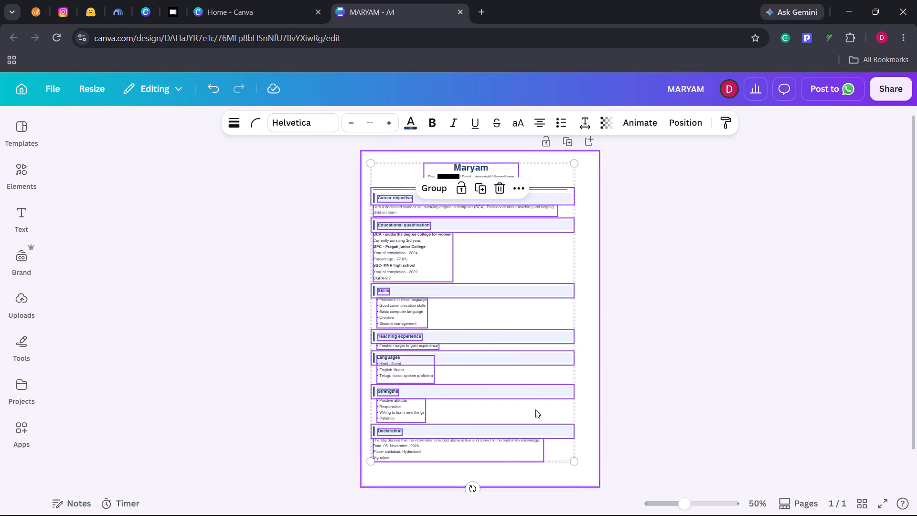
# Try larger sizes for the resume content, settle on about 18.2 by 26.6, and centre it horizontally on the page.
pyautogui.moveTo(576, 464); pyautogui.dragTo(582, 469)
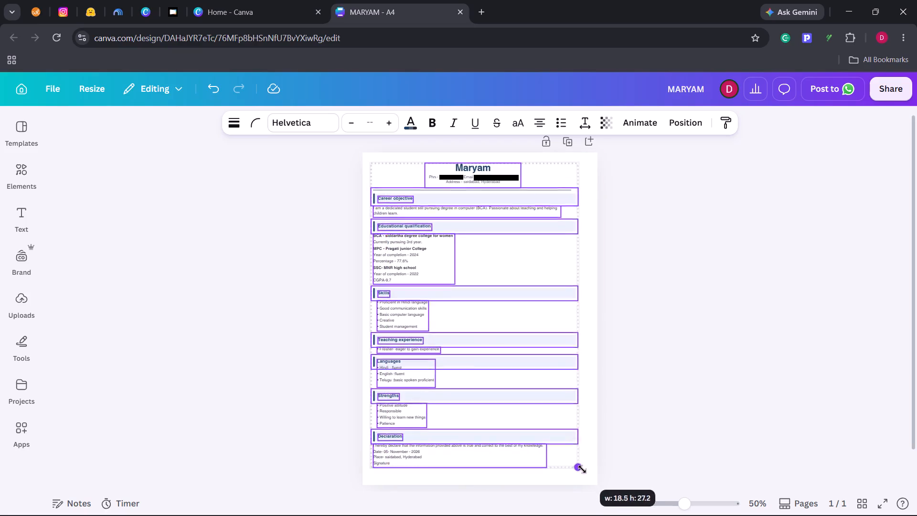
pyautogui.moveTo(582, 469); pyautogui.dragTo(593, 476)
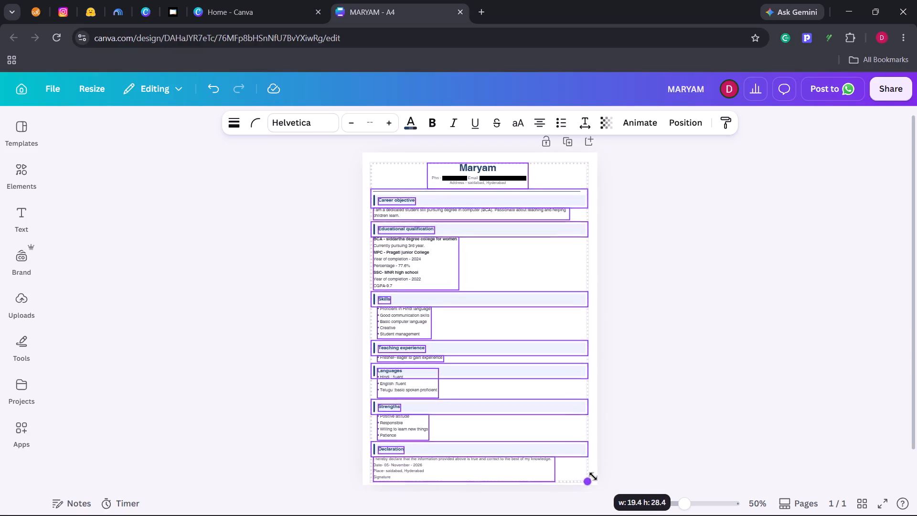
pyautogui.moveTo(593, 476); pyautogui.dragTo(586, 454)
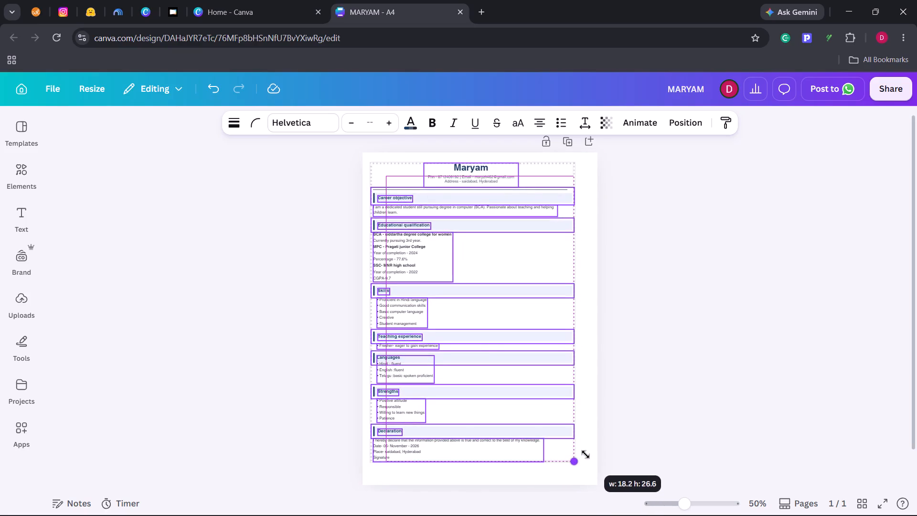
pyautogui.moveTo(586, 454); pyautogui.dragTo(586, 457)
pyautogui.moveTo(470, 317); pyautogui.dragTo(473, 317)
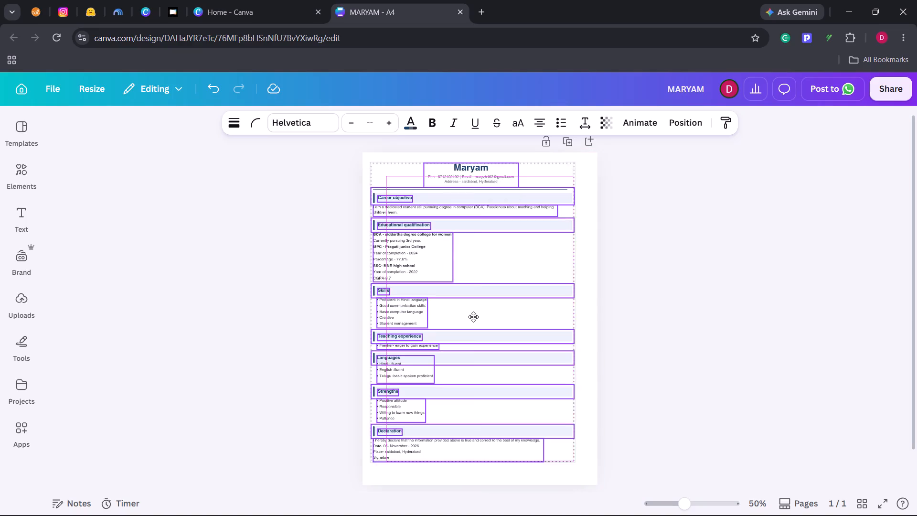
pyautogui.moveTo(473, 317); pyautogui.dragTo(477, 327)
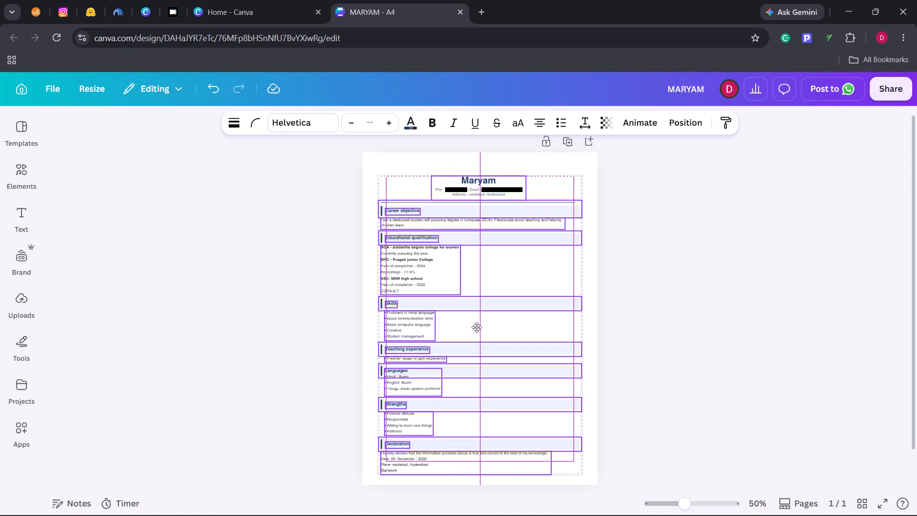
pyautogui.moveTo(477, 327); pyautogui.dragTo(477, 326)
pyautogui.click(690, 303)
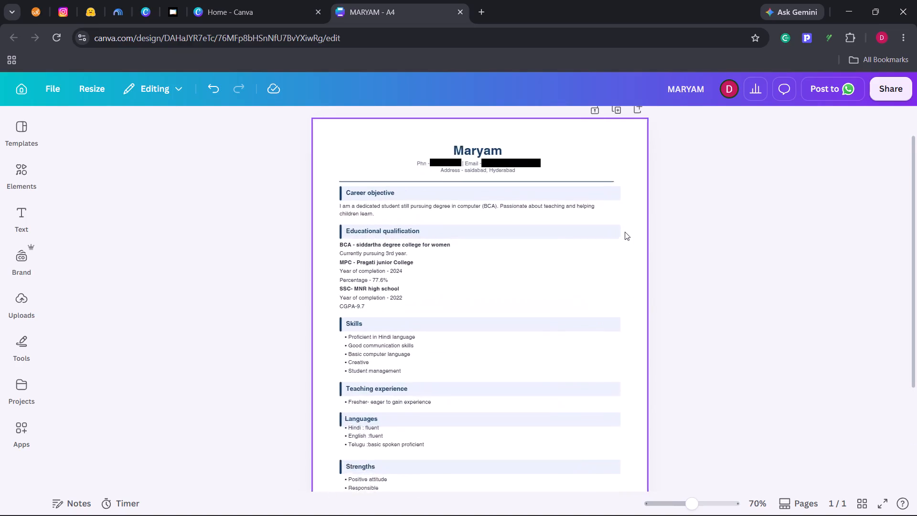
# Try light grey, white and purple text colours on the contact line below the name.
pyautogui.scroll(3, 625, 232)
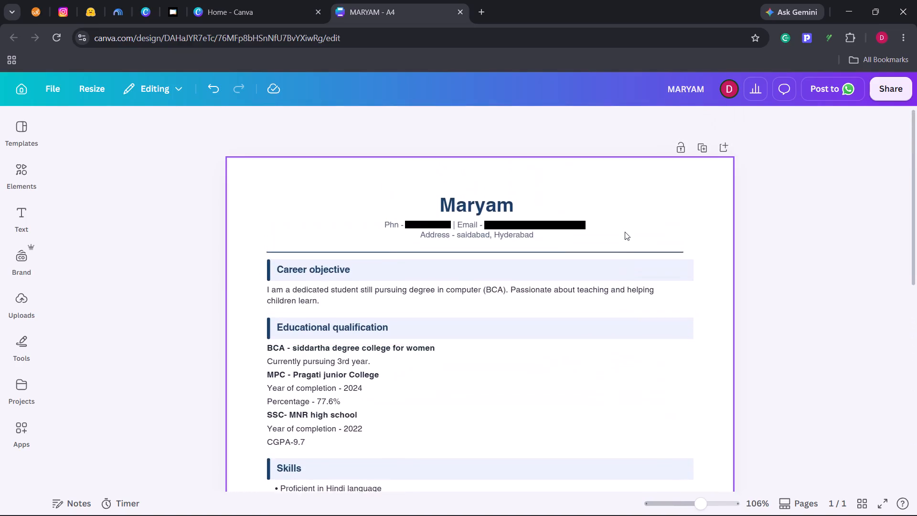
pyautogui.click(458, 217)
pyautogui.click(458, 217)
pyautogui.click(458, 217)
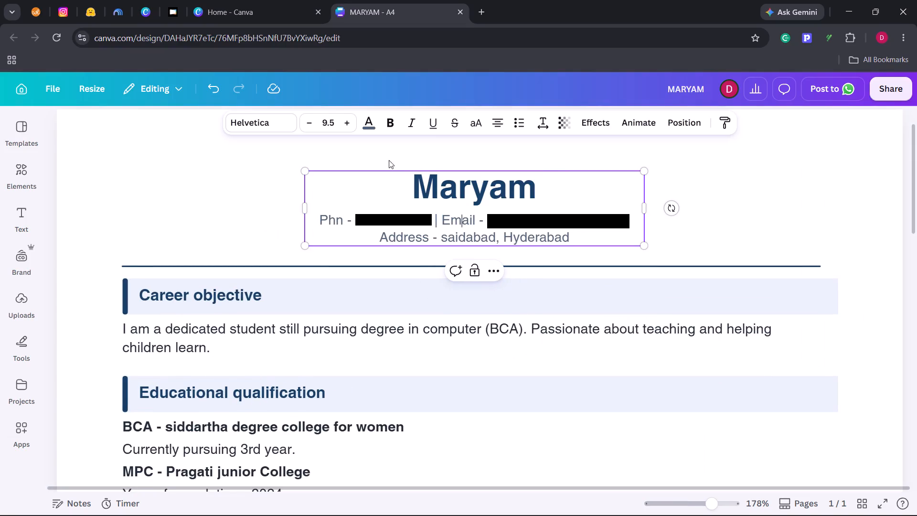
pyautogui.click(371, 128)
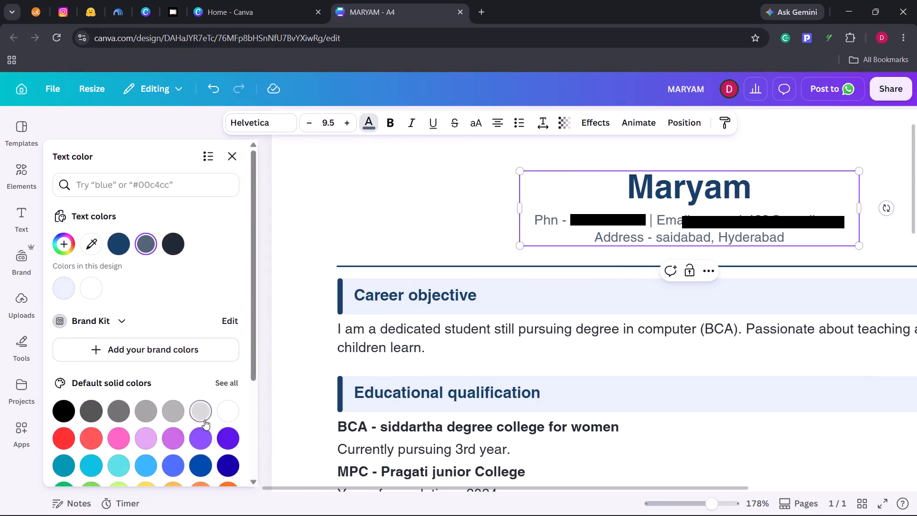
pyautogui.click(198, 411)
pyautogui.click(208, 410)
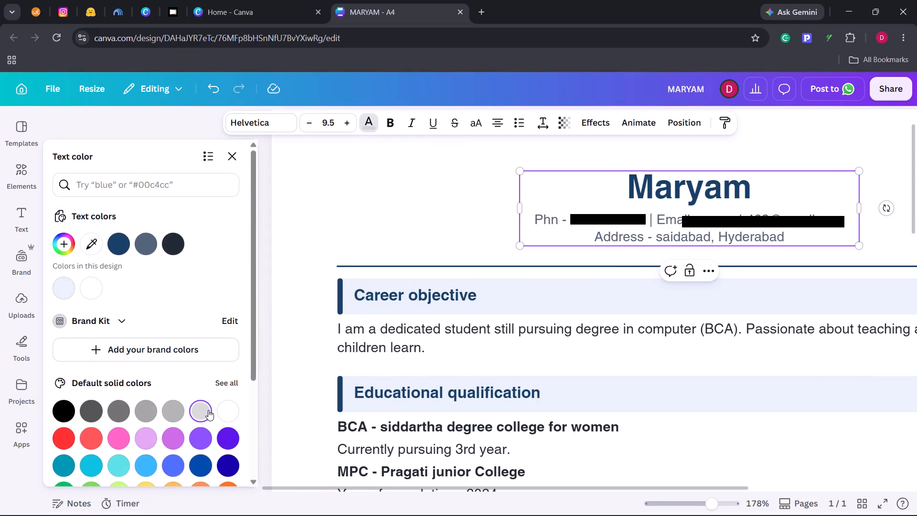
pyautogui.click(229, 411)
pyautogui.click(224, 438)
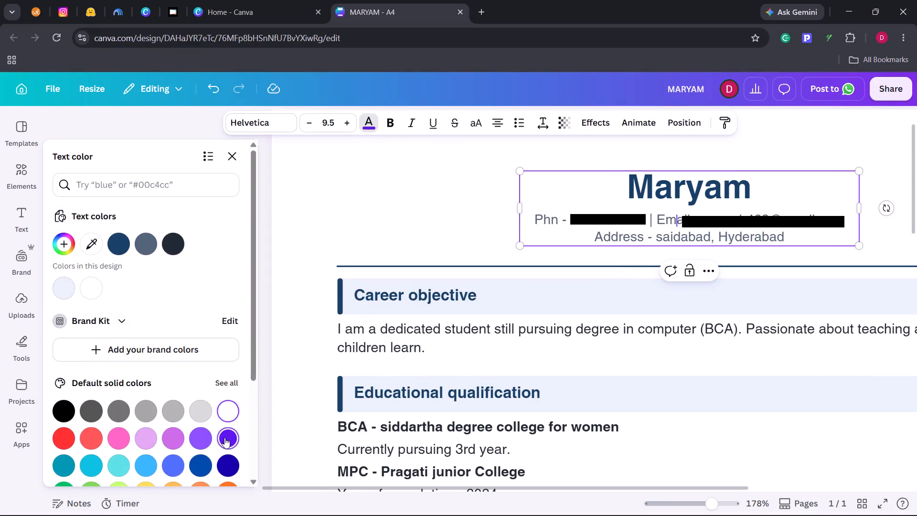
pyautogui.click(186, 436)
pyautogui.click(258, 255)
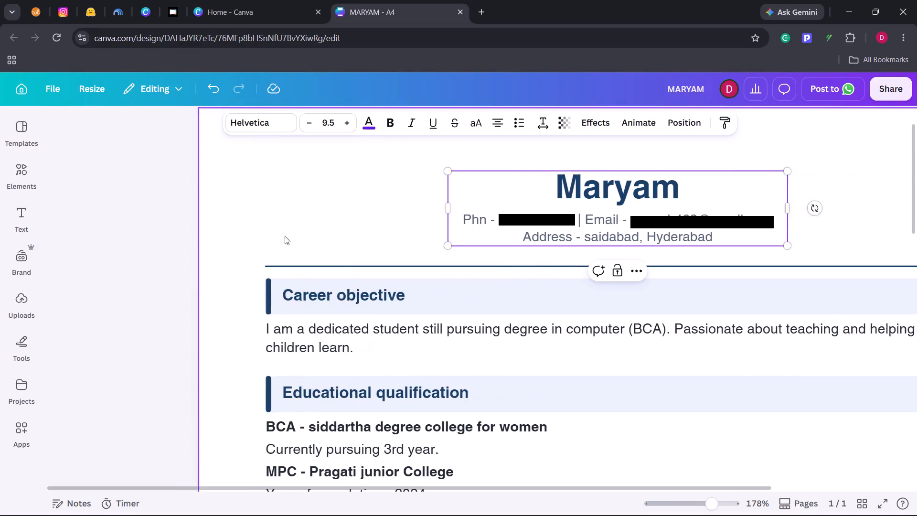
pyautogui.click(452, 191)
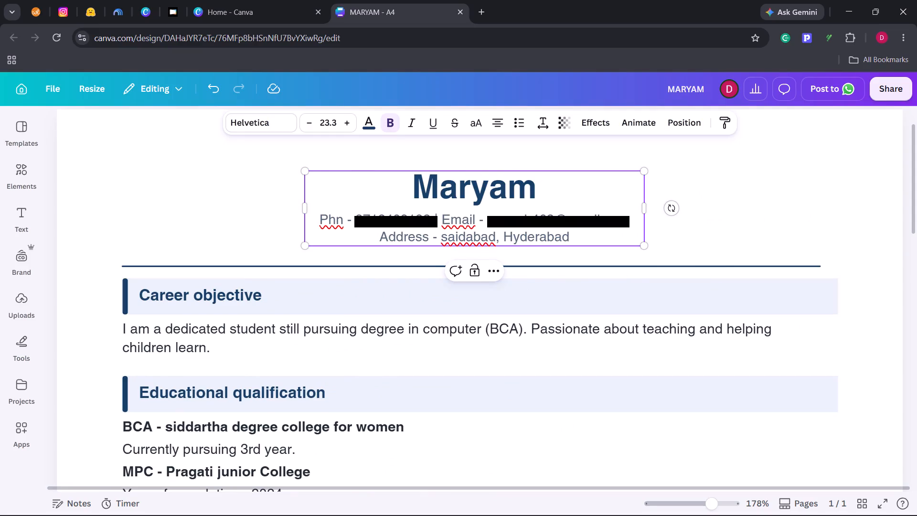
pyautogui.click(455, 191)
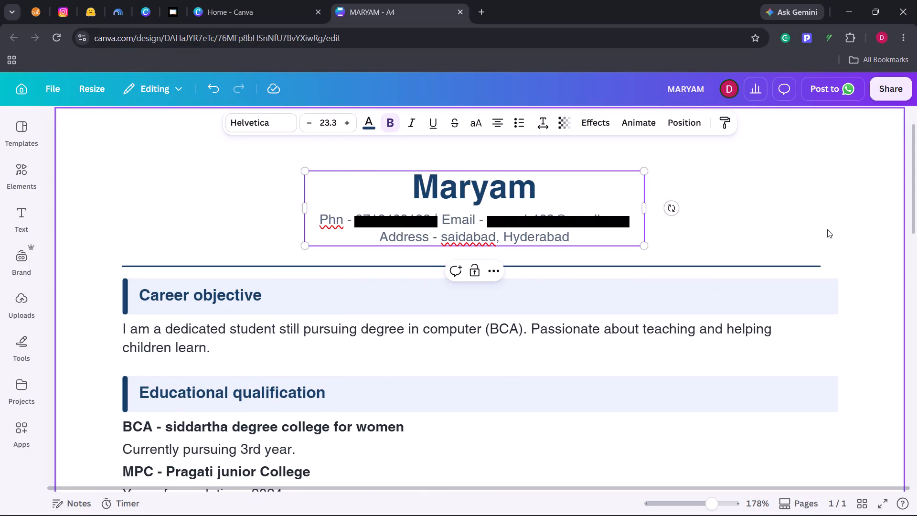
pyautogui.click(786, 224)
# Capitalise the first letter of the locality name in the header's address line.
pyautogui.click(447, 236)
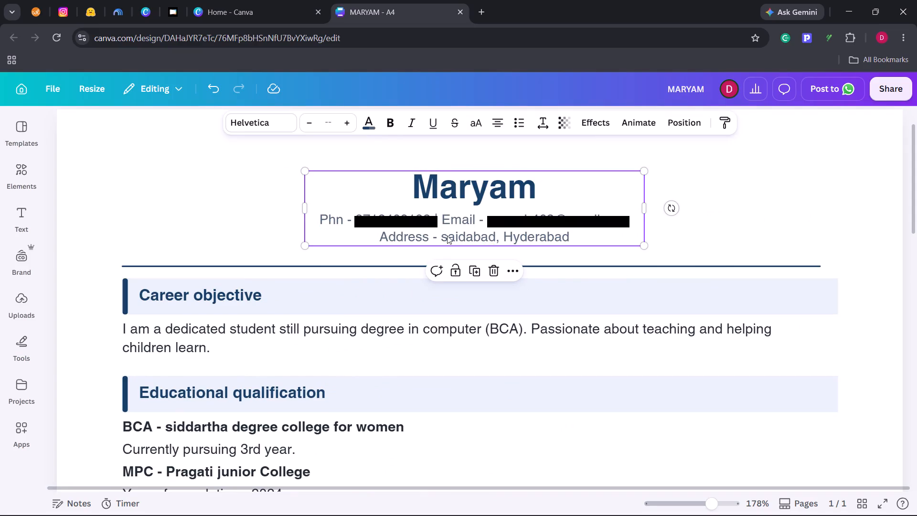
pyautogui.click(447, 236)
pyautogui.click(447, 236)
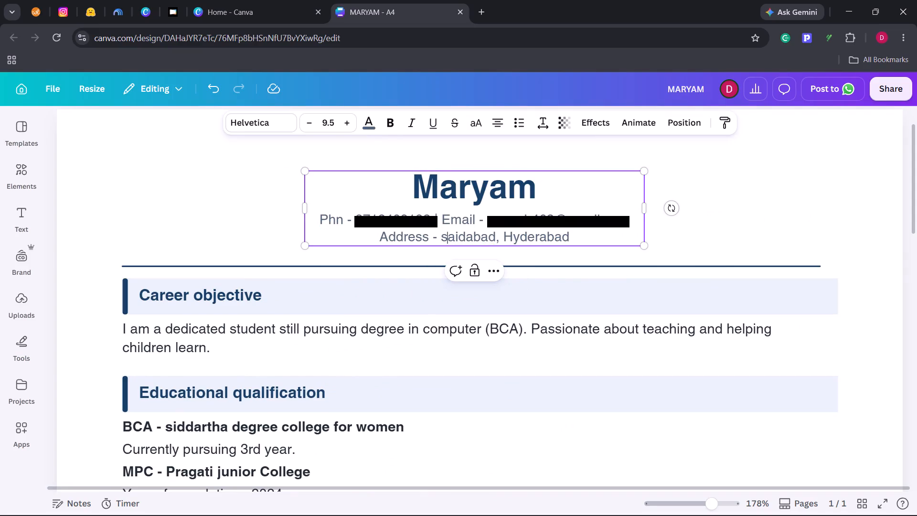
pyautogui.press('BackSpace')
pyautogui.hotkey('shift', 's')
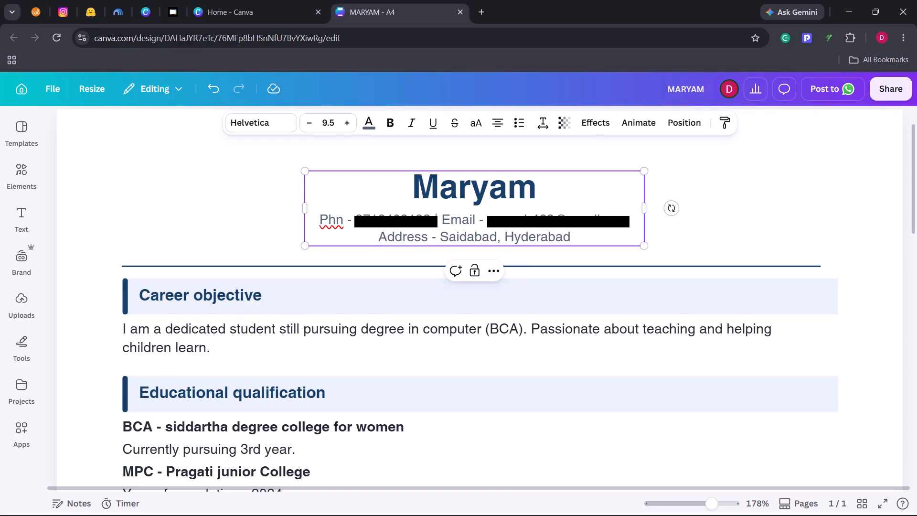
pyautogui.scroll(-4, 448, 236)
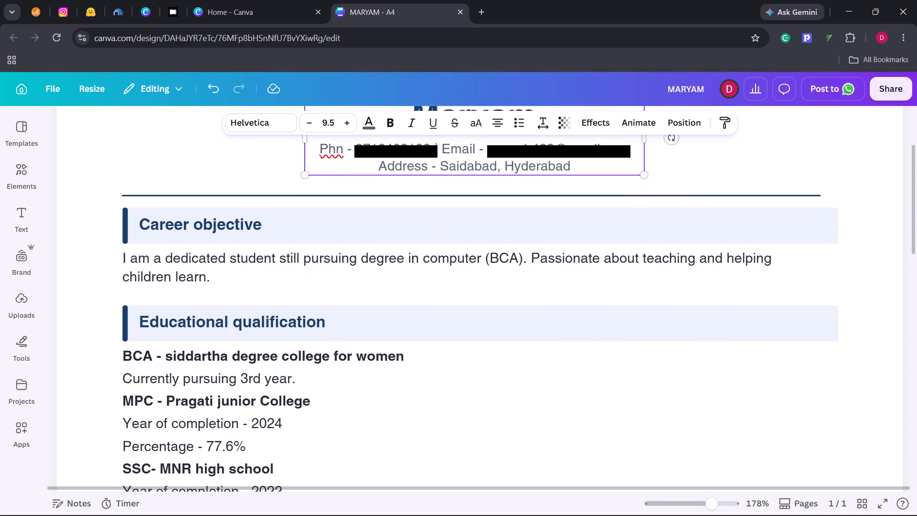
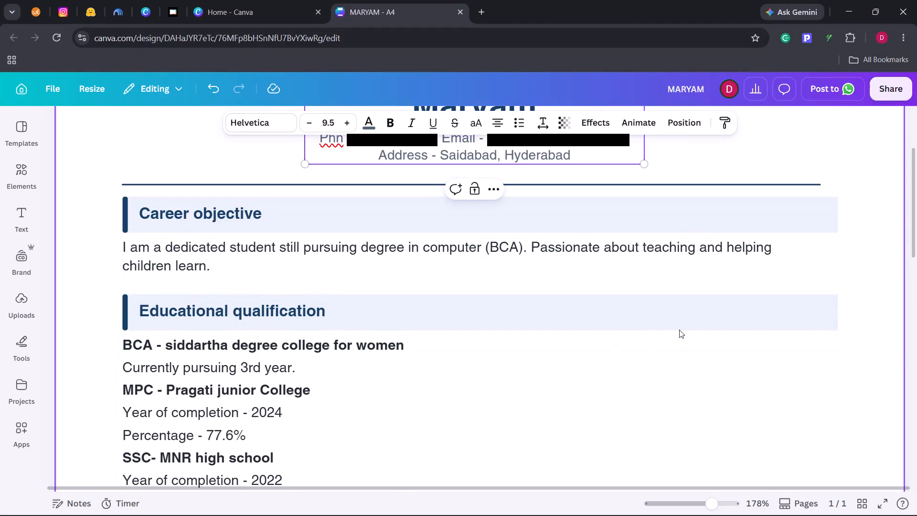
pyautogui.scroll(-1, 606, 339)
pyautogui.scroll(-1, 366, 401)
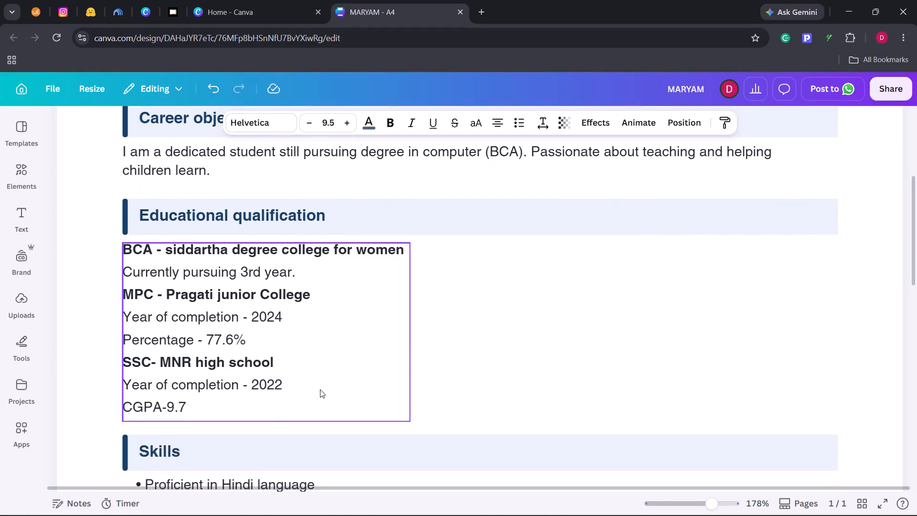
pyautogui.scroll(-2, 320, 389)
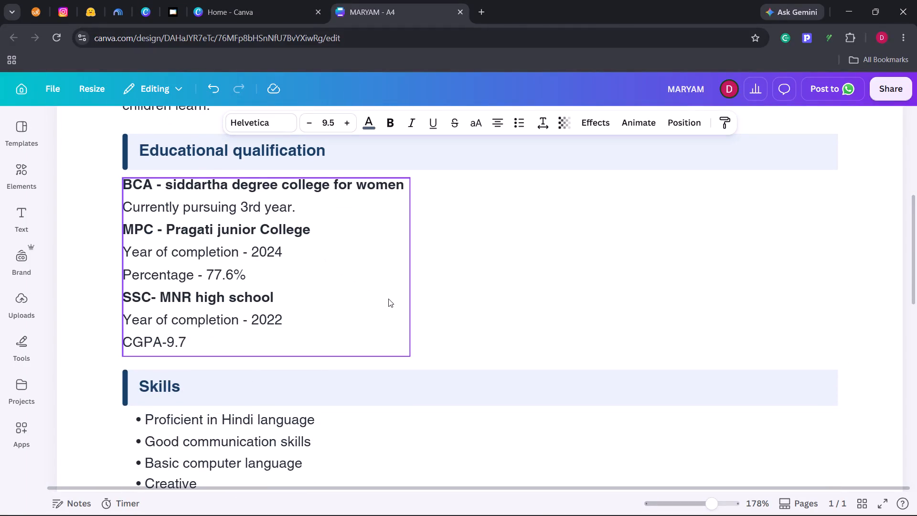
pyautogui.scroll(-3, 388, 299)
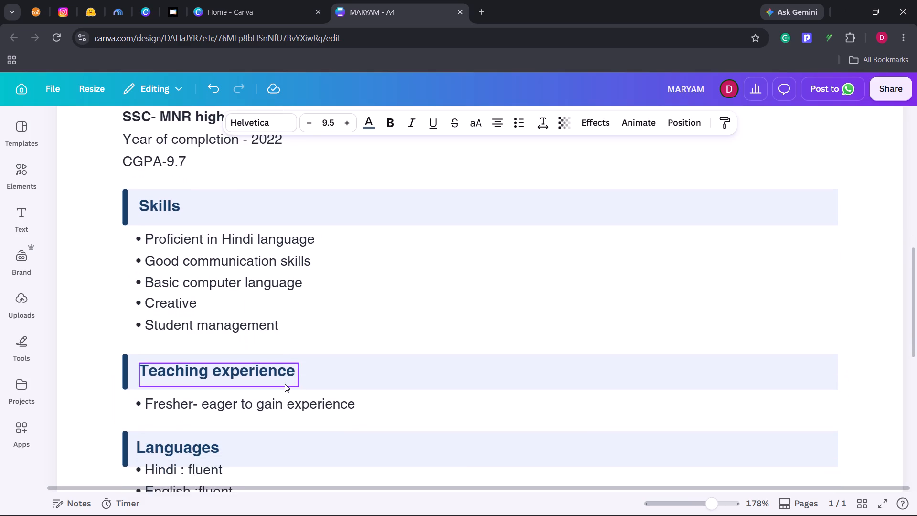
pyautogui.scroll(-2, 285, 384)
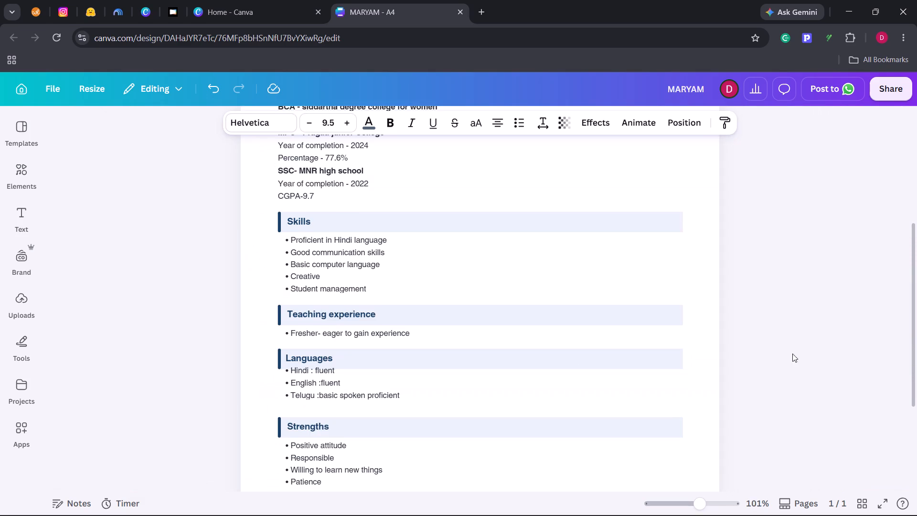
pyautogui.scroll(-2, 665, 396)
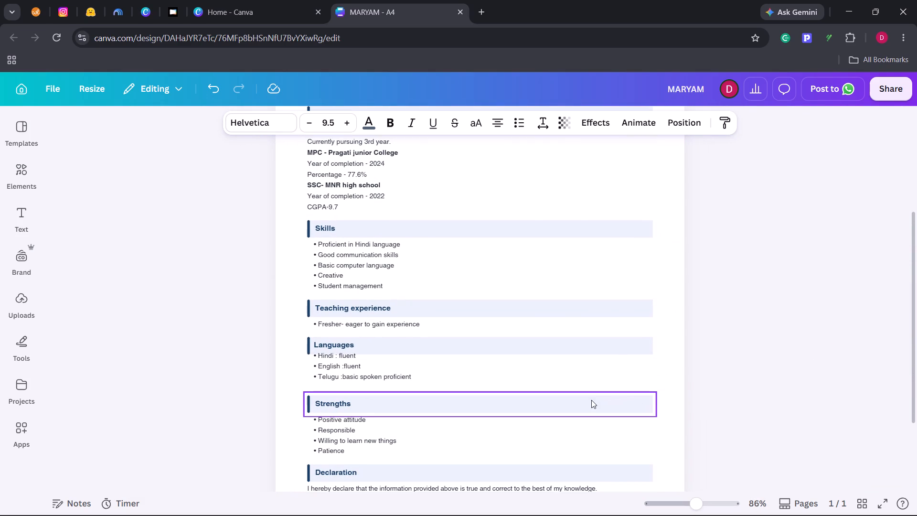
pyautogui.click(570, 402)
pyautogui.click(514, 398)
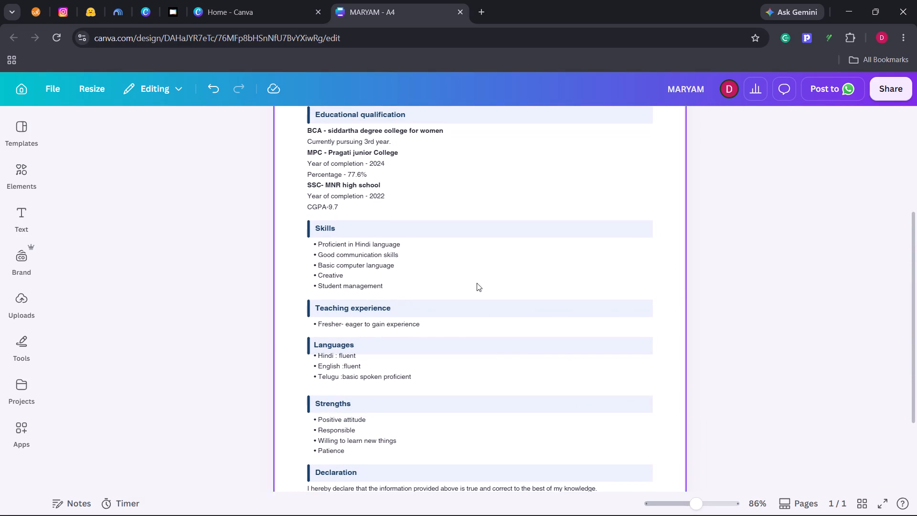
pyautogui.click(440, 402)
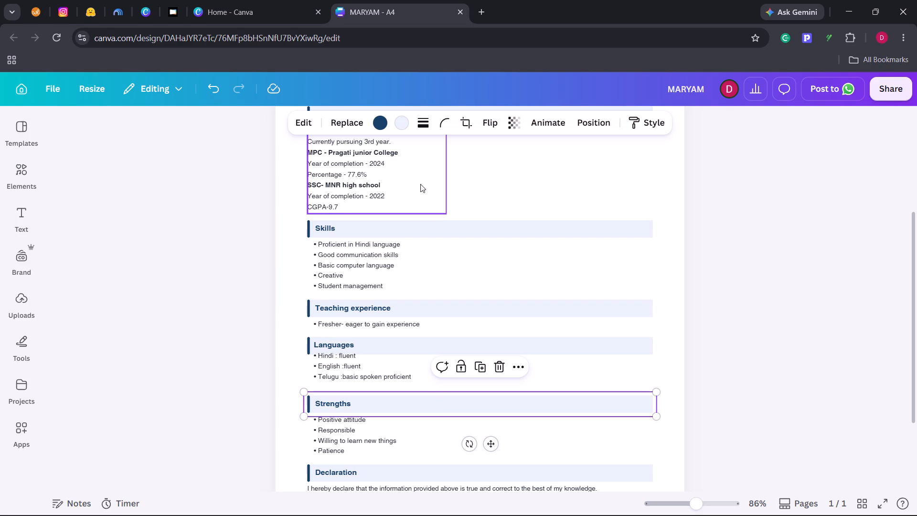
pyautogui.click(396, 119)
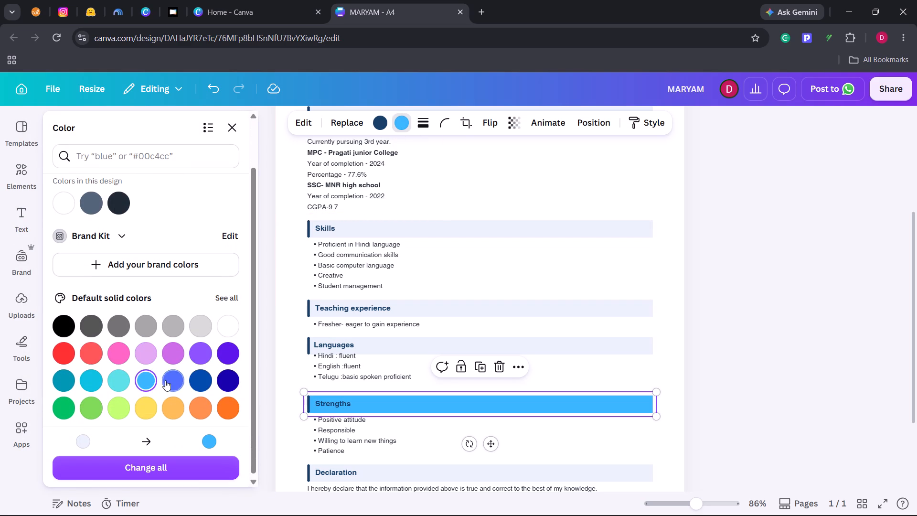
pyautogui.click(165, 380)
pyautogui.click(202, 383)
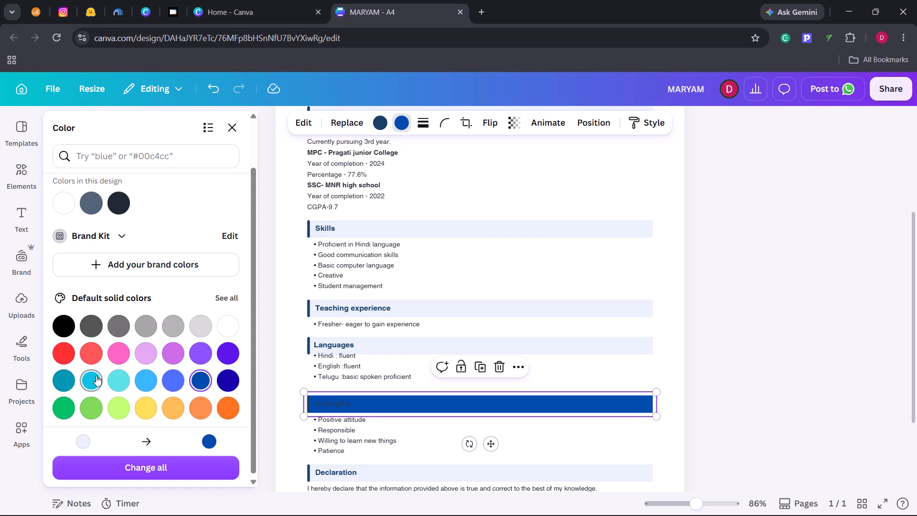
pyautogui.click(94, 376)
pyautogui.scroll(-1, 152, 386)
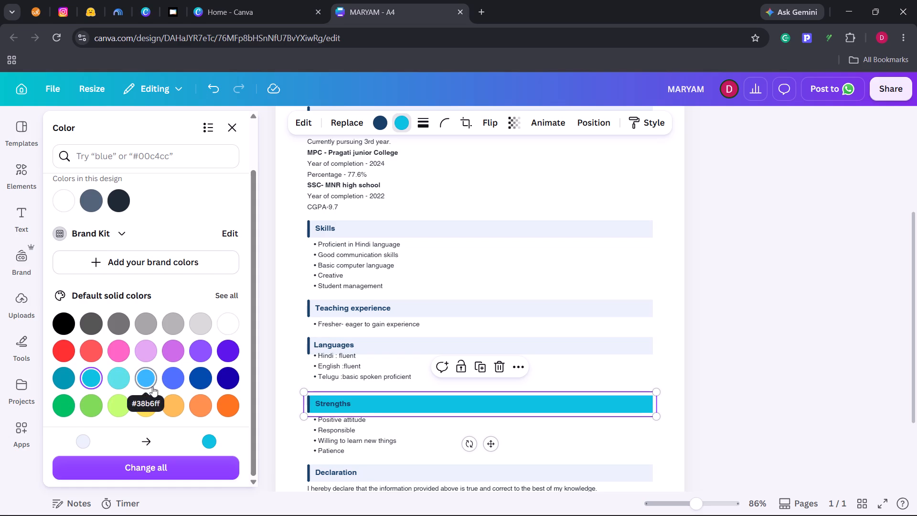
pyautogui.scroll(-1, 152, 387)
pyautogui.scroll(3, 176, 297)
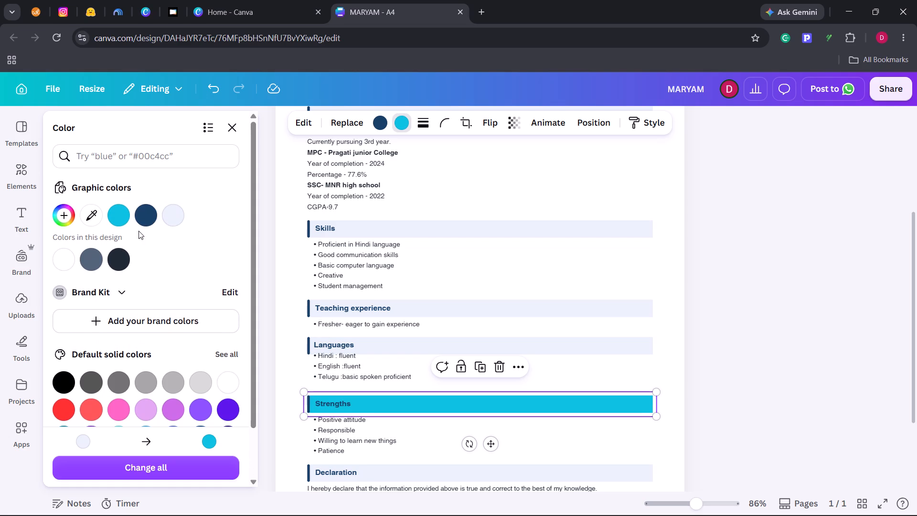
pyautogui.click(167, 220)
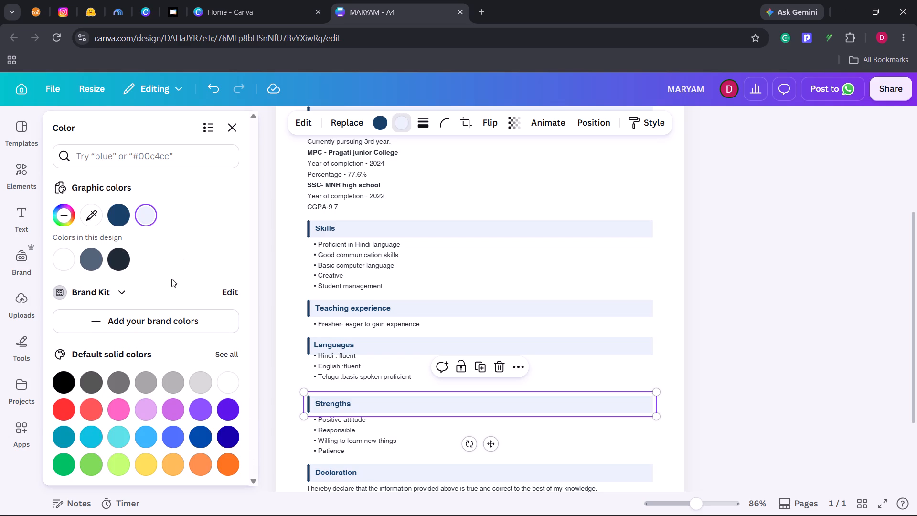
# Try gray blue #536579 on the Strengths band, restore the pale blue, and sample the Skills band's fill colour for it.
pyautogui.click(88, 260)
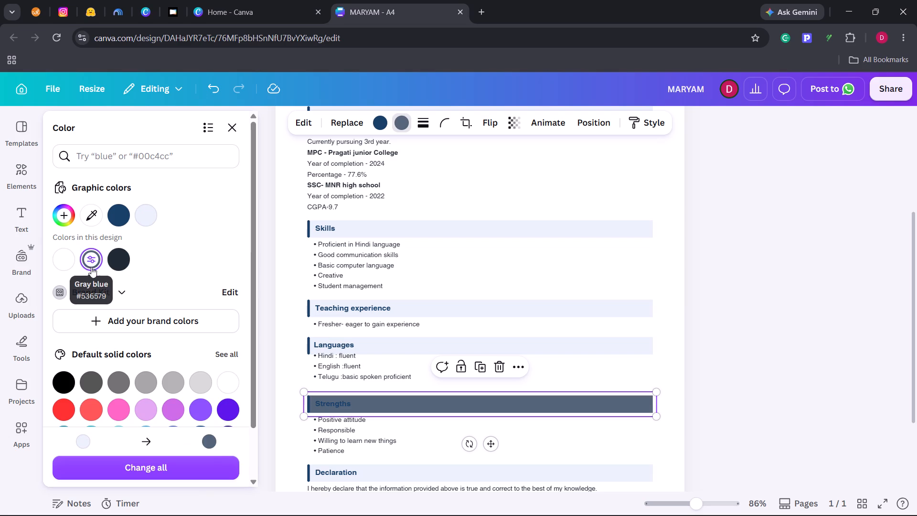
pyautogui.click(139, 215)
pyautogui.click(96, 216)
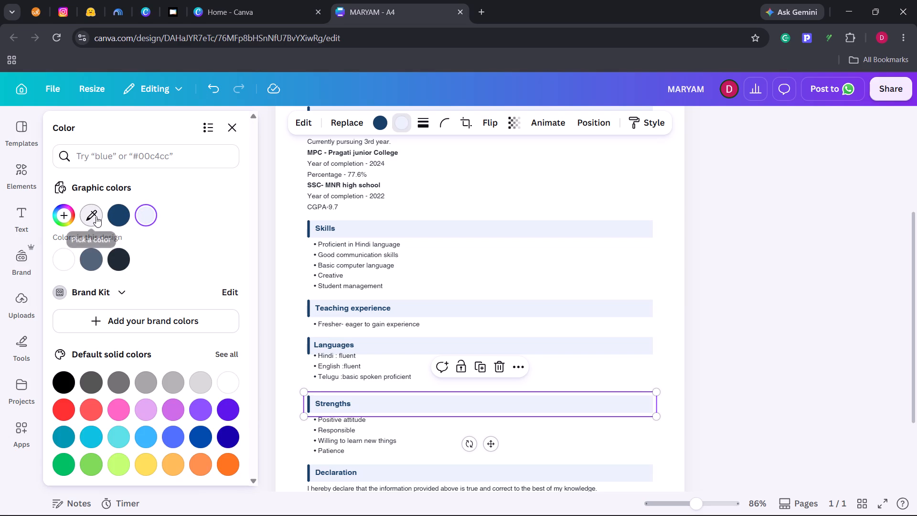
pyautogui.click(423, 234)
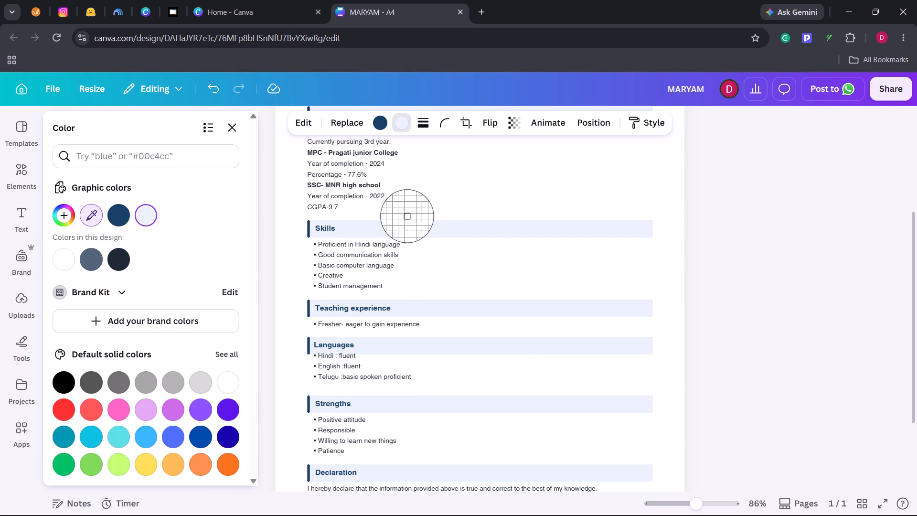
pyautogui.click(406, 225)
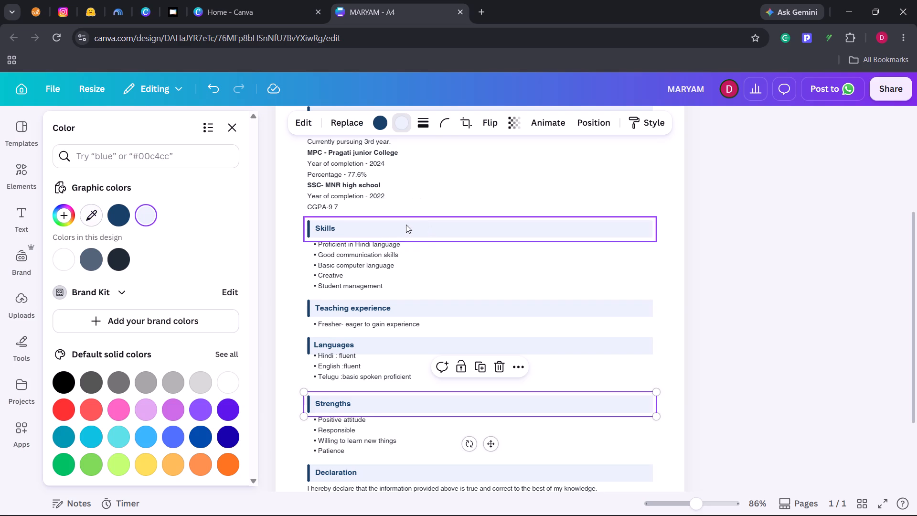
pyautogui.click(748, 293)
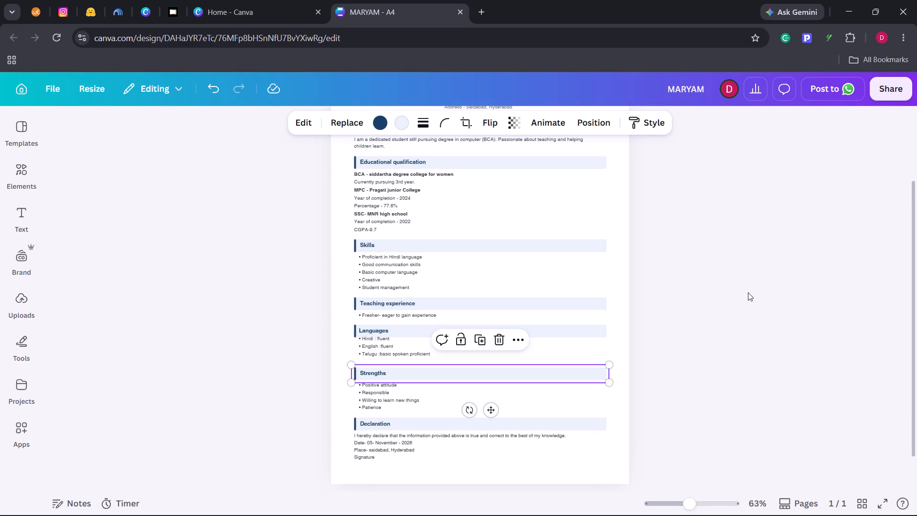
# Delete the whole date line, including its label, from the Declaration text block.
pyautogui.scroll(-1, 748, 292)
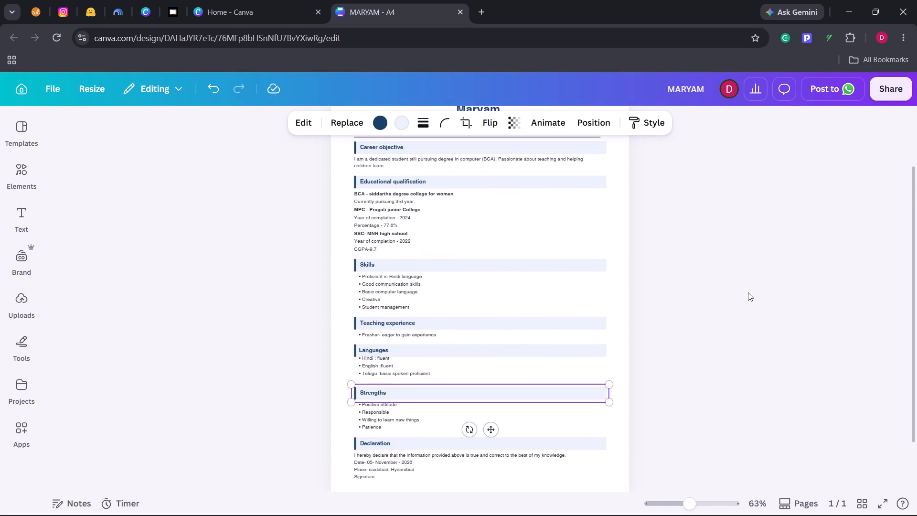
pyautogui.scroll(-2, 748, 292)
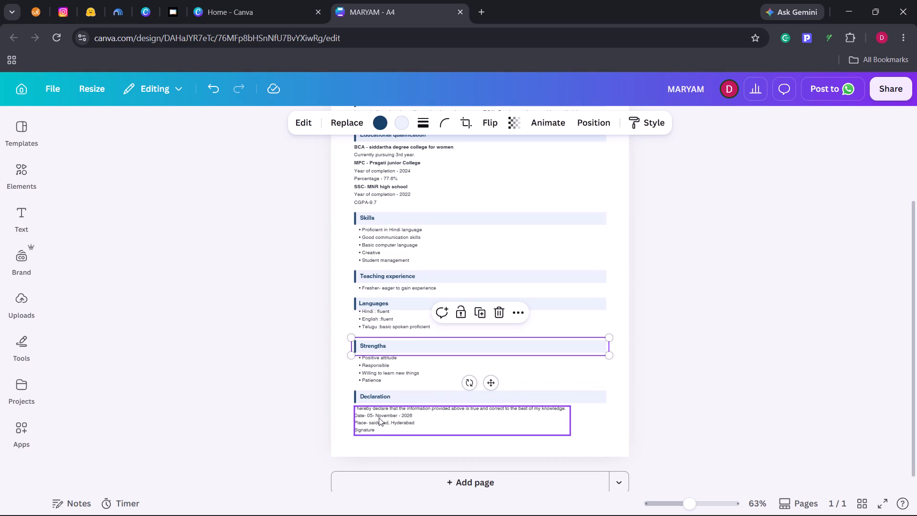
pyautogui.scroll(-1, 379, 418)
pyautogui.click(379, 414)
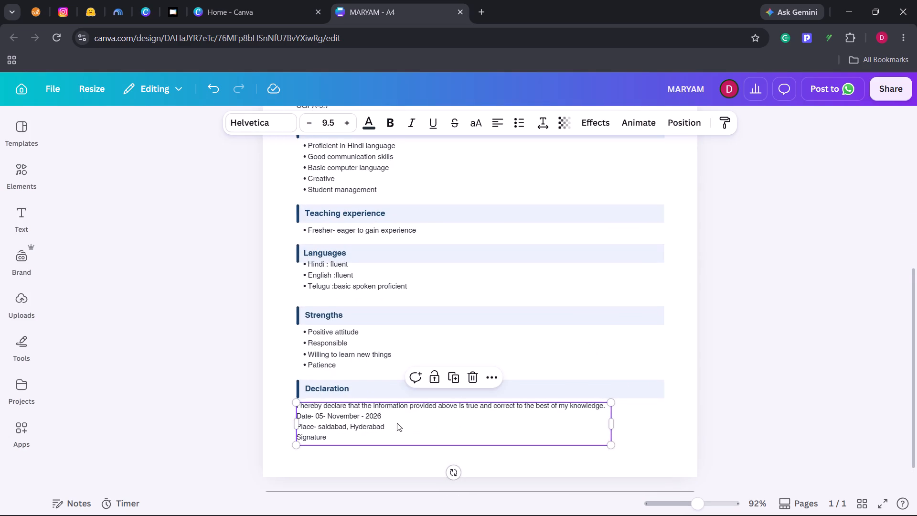
pyautogui.click(354, 418)
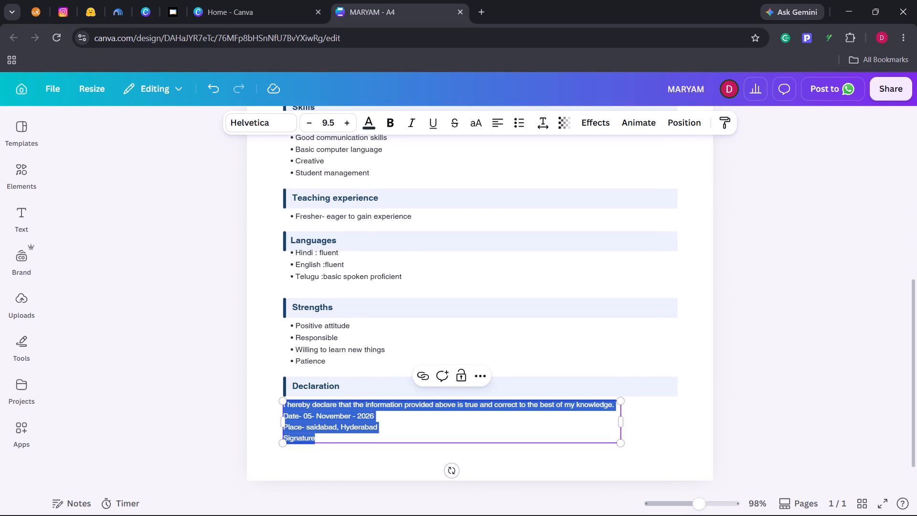
pyautogui.click(374, 418)
pyautogui.click(380, 418)
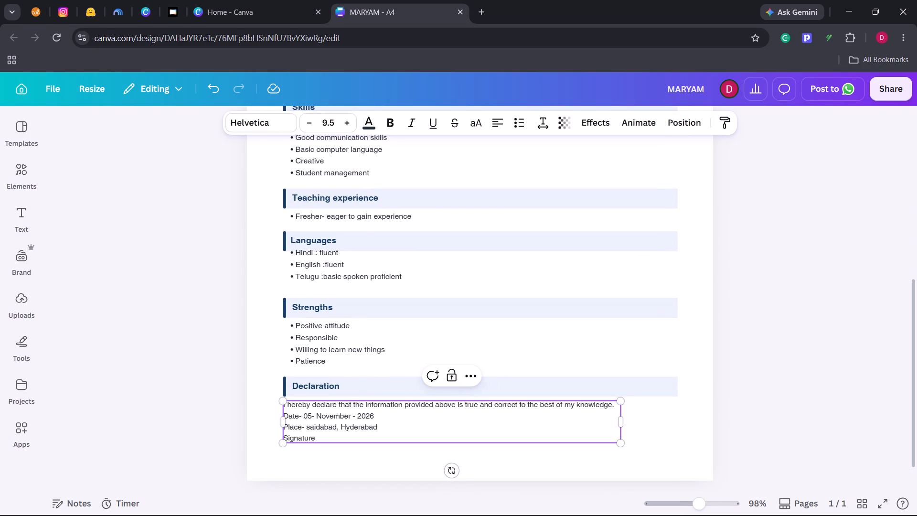
pyautogui.press('BackSpace')
pyautogui.press('BackSpace')
pyautogui.press('BackSpace')
pyautogui.press('BackSpace')
pyautogui.press('BackSpace')
pyautogui.press('BackSpace')
pyautogui.press('BackSpace')
pyautogui.press('BackSpace')
pyautogui.press('BackSpace')
pyautogui.press('BackSpace')
pyautogui.press('BackSpace')
pyautogui.press('BackSpace')
pyautogui.press('BackSpace')
pyautogui.press('BackSpace')
pyautogui.press('BackSpace')
pyautogui.press('BackSpace')
pyautogui.press('BackSpace')
pyautogui.press('BackSpace')
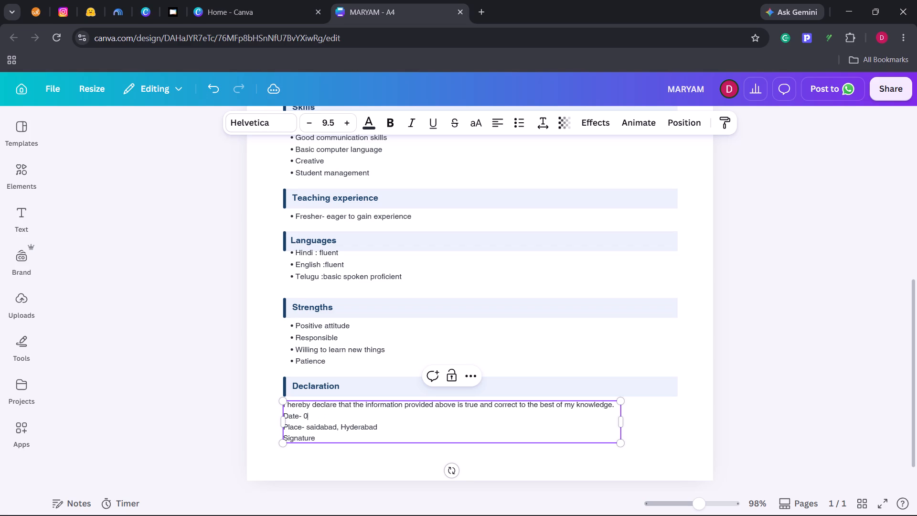
pyautogui.press('BackSpace')
pyautogui.press('BackSpace')
pyautogui.press('BackSpace')
pyautogui.press('BackSpace')
pyautogui.press('BackSpace')
pyautogui.press('BackSpace')
pyautogui.press('BackSpace')
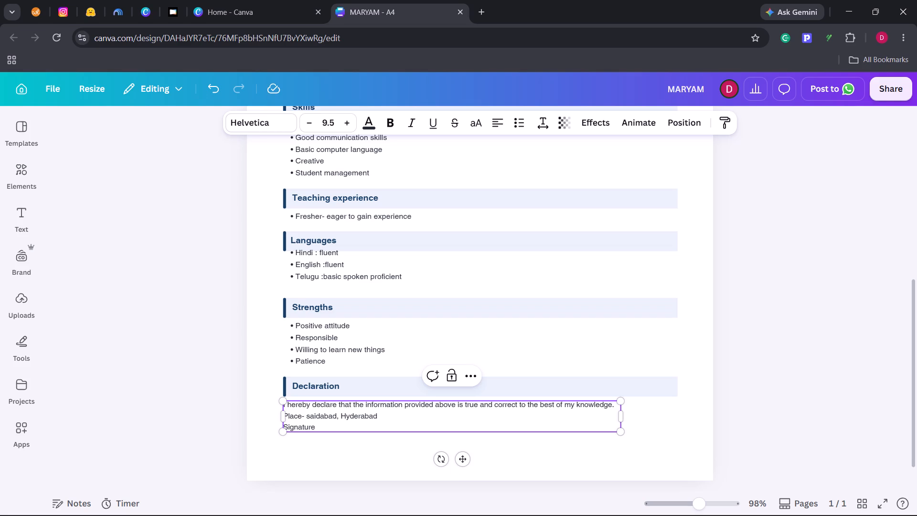
# Capitalise the locality name in the Declaration's Place line and end that line with a full stop.
pyautogui.click(309, 417)
pyautogui.press('BackSpace')
pyautogui.hotkey('shift', 's')
pyautogui.click(386, 415)
pyautogui.press('.')
# Add a new line reading "Date-" between the Place and Signature lines of the Declaration.
pyautogui.press('Return')
pyautogui.write('Date')
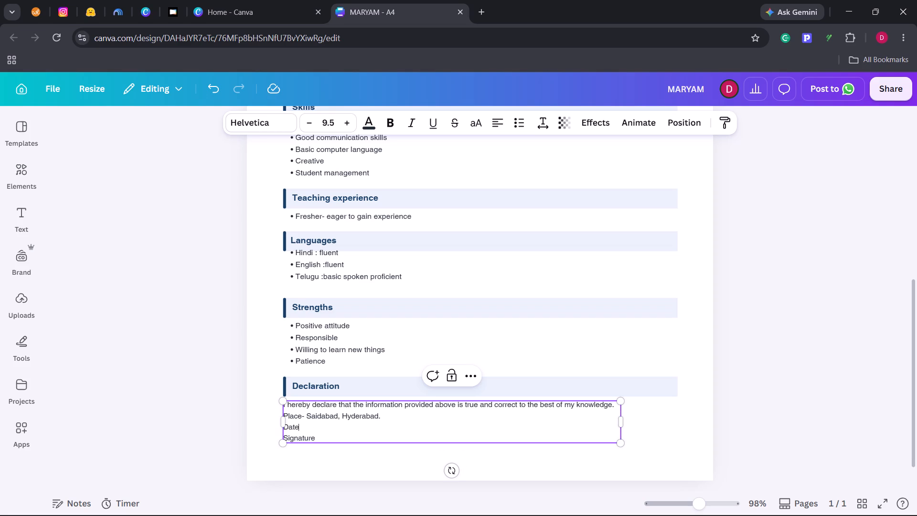
pyautogui.press('-')
# Add a space after "Date-" in the Declaration text block.
pyautogui.press('space')
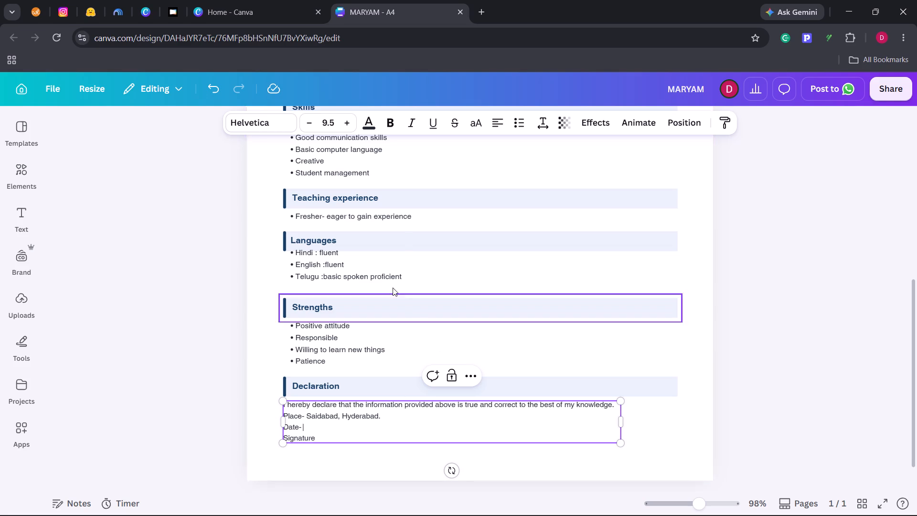
pyautogui.click(343, 268)
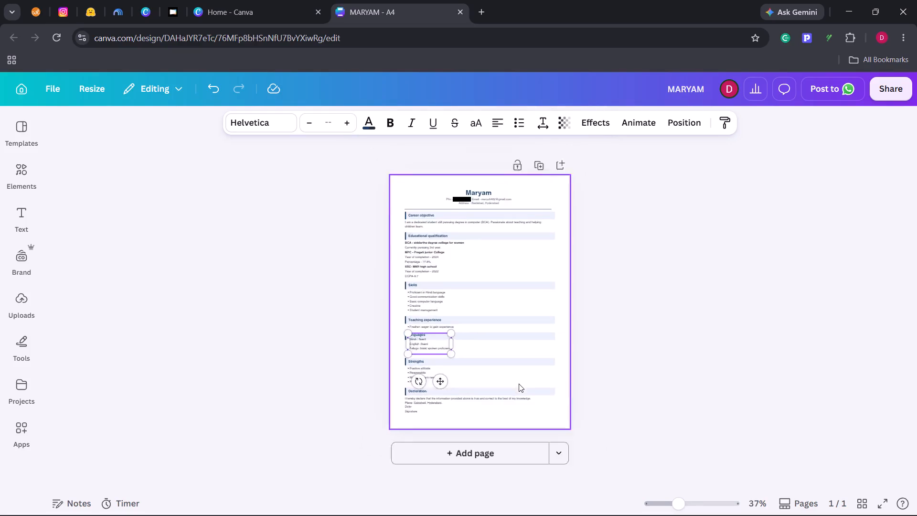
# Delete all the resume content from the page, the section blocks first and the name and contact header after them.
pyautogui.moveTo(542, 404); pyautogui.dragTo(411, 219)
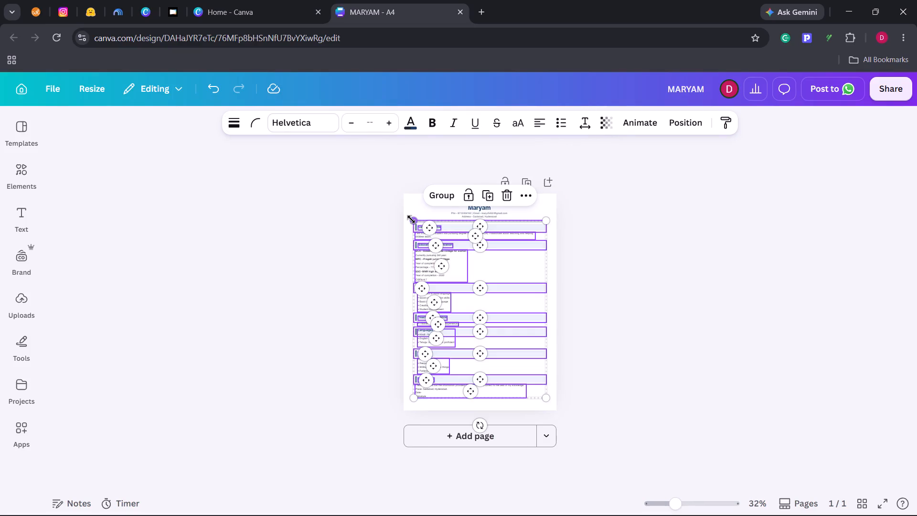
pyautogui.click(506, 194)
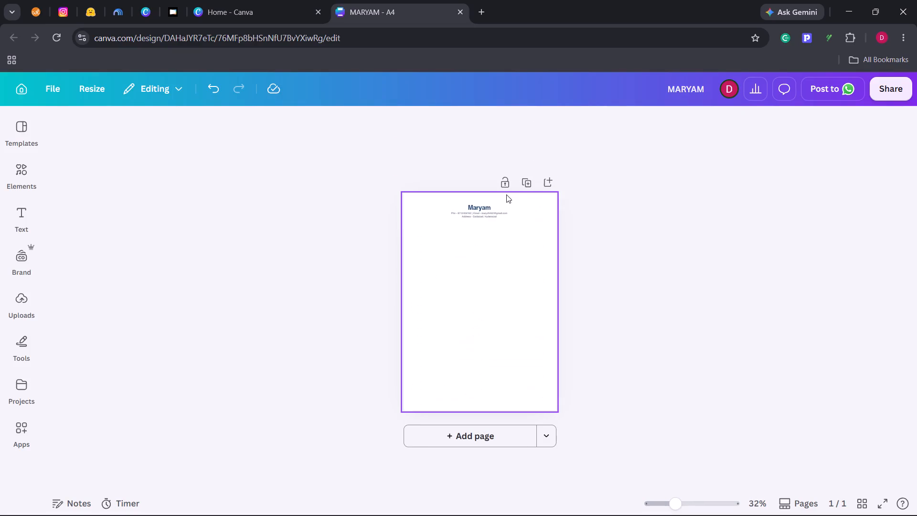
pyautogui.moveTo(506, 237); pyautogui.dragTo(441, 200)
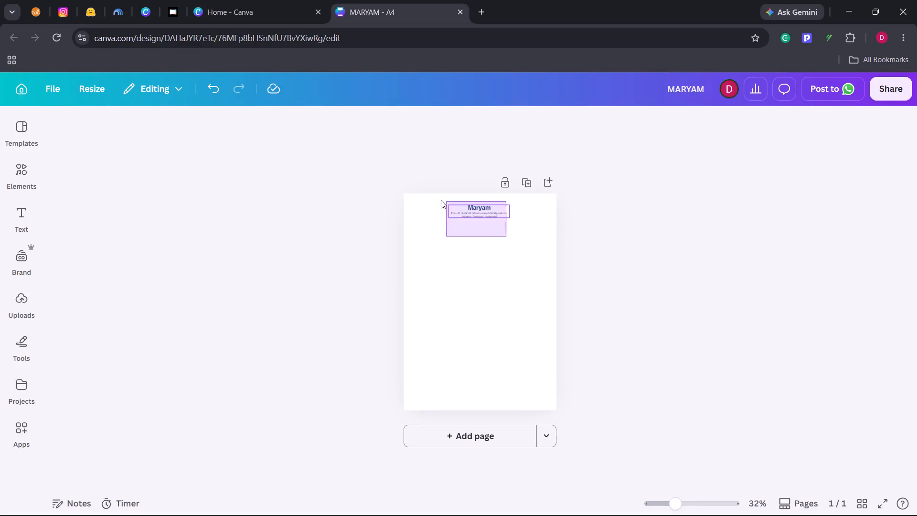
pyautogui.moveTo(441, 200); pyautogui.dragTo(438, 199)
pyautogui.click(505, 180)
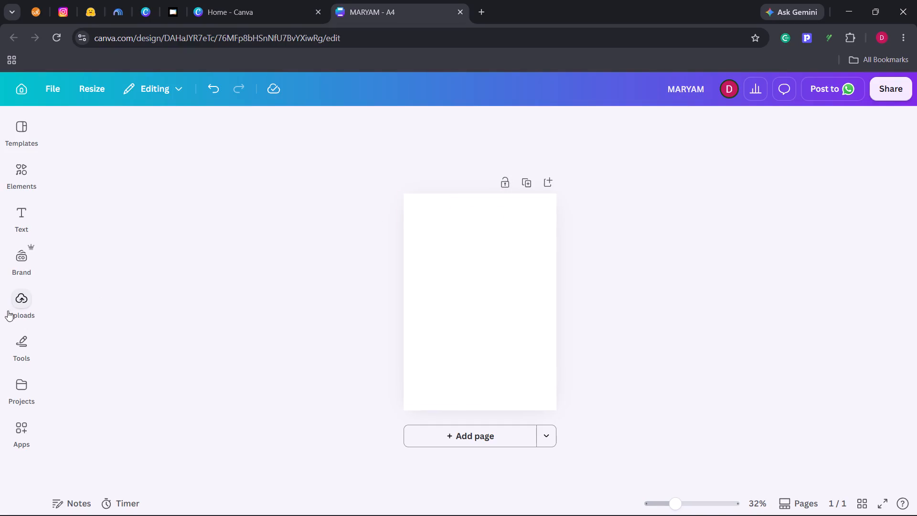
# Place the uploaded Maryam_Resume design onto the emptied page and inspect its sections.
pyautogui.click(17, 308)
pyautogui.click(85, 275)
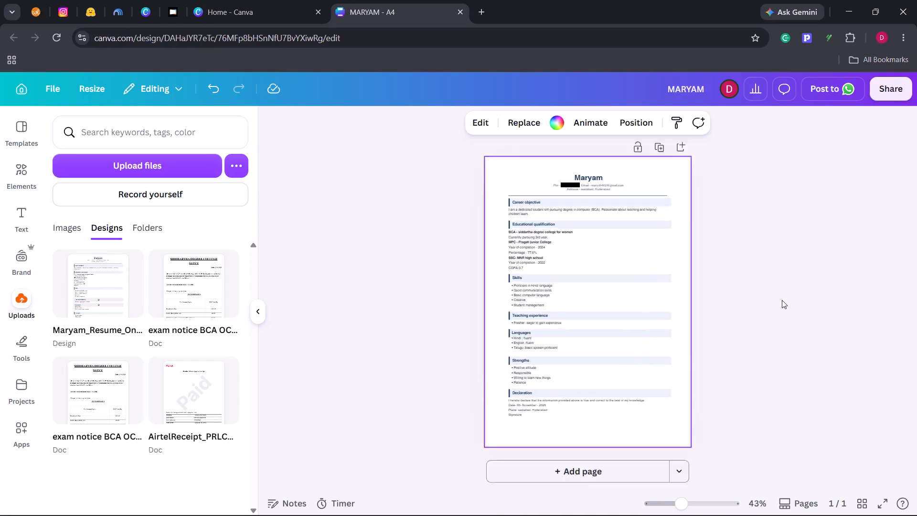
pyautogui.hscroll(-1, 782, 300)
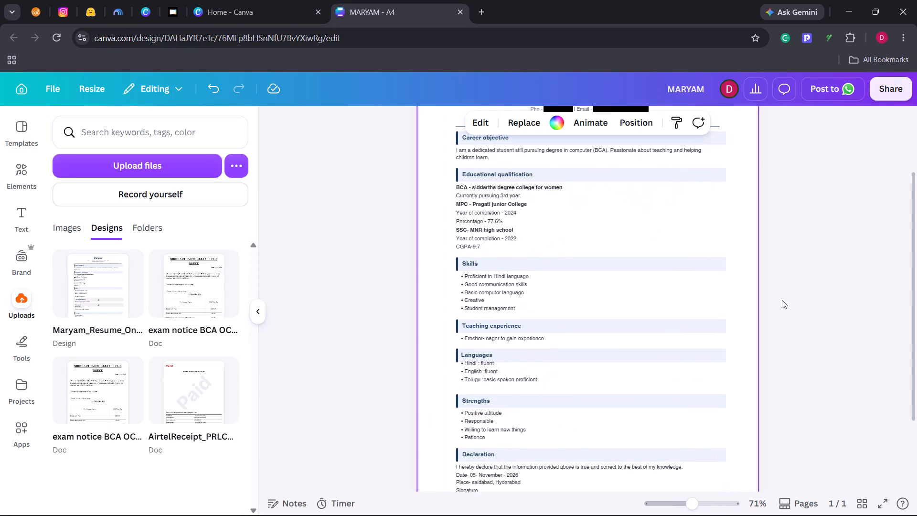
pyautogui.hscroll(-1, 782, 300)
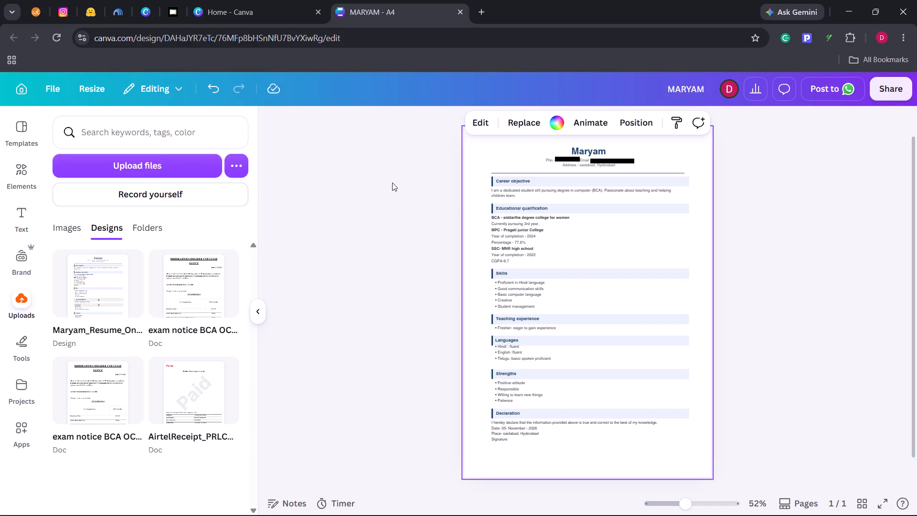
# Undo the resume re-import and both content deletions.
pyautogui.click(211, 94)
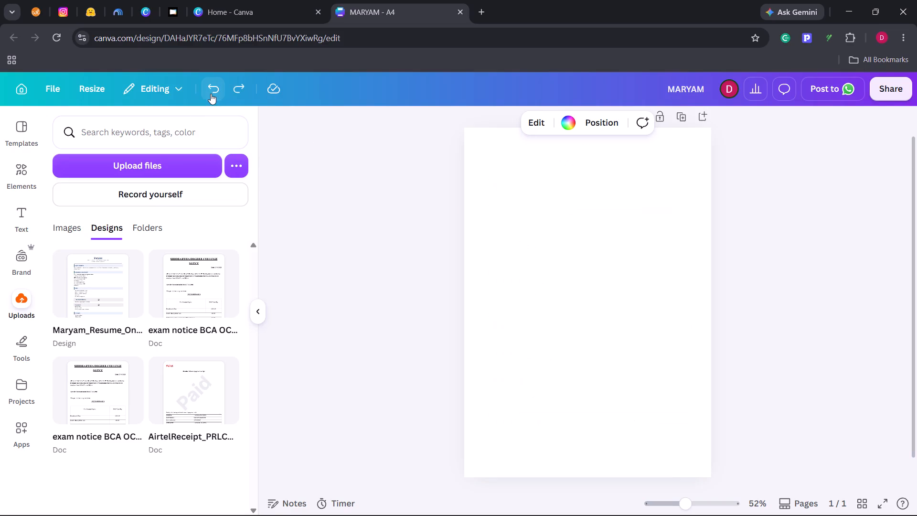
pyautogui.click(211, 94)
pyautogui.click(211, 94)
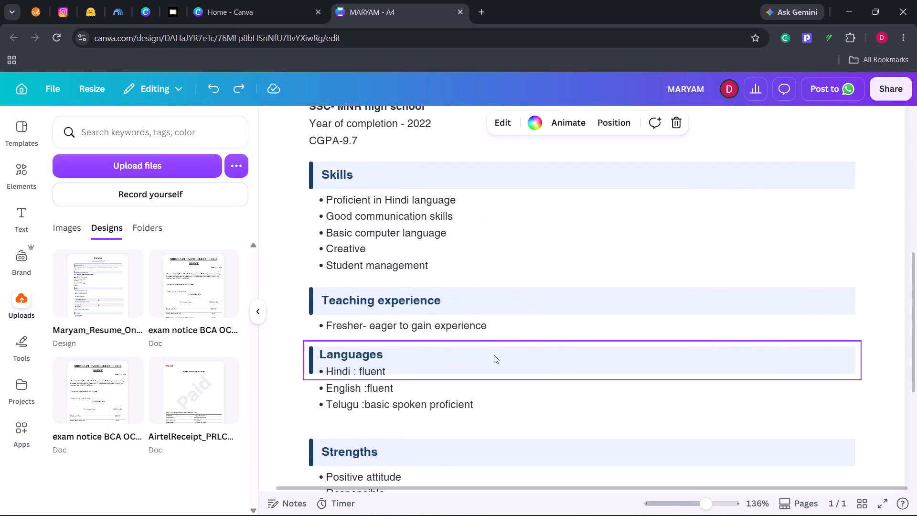
# Move the Languages heading band up slightly, closer to the Teaching experience bullet.
pyautogui.click(493, 355)
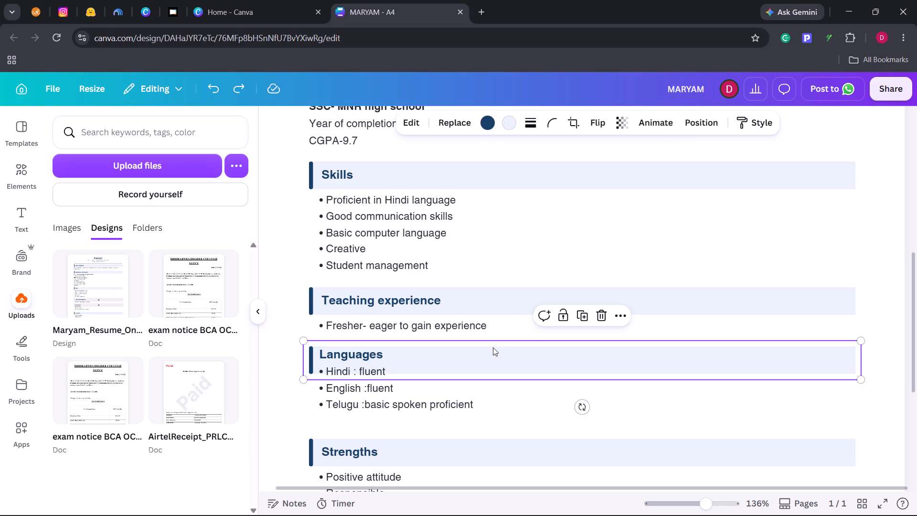
pyautogui.moveTo(492, 356); pyautogui.dragTo(492, 351)
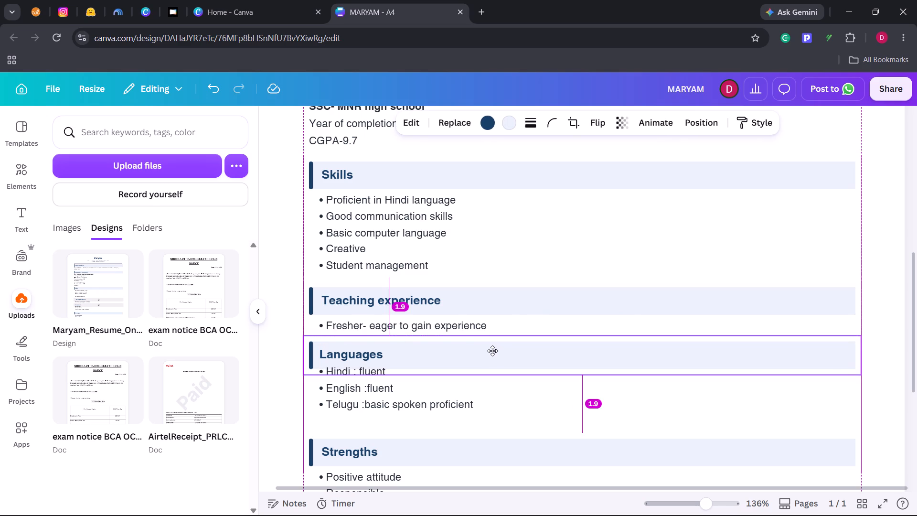
pyautogui.moveTo(492, 351); pyautogui.dragTo(493, 350)
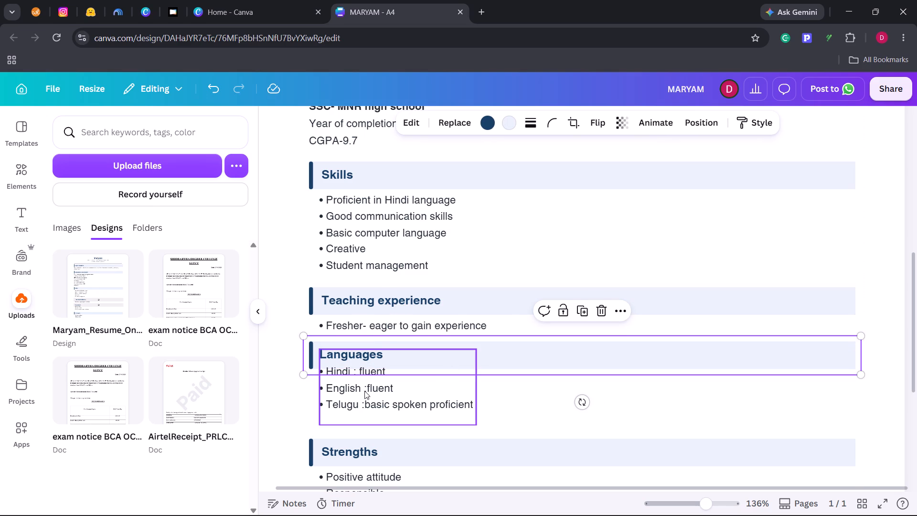
# Insert a blank line between the Languages heading and its Hindi bullet.
pyautogui.click(363, 389)
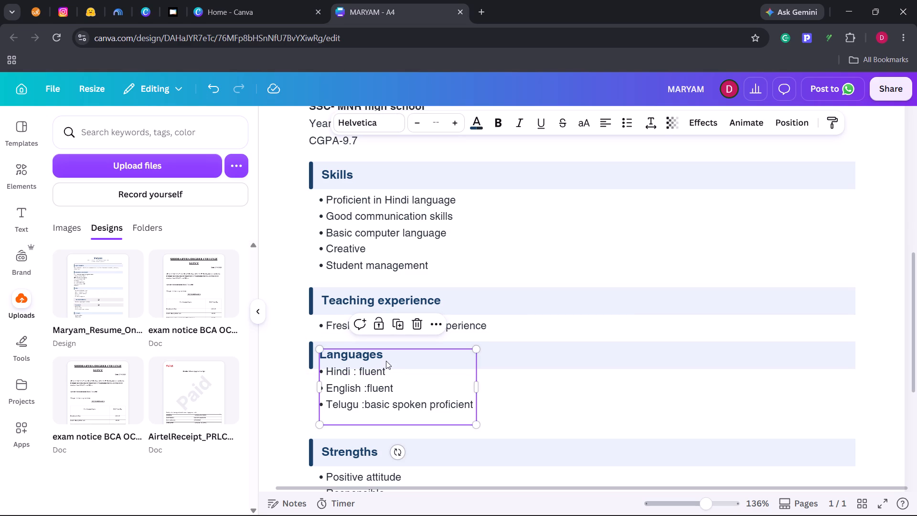
pyautogui.click(386, 361)
pyautogui.click(386, 361)
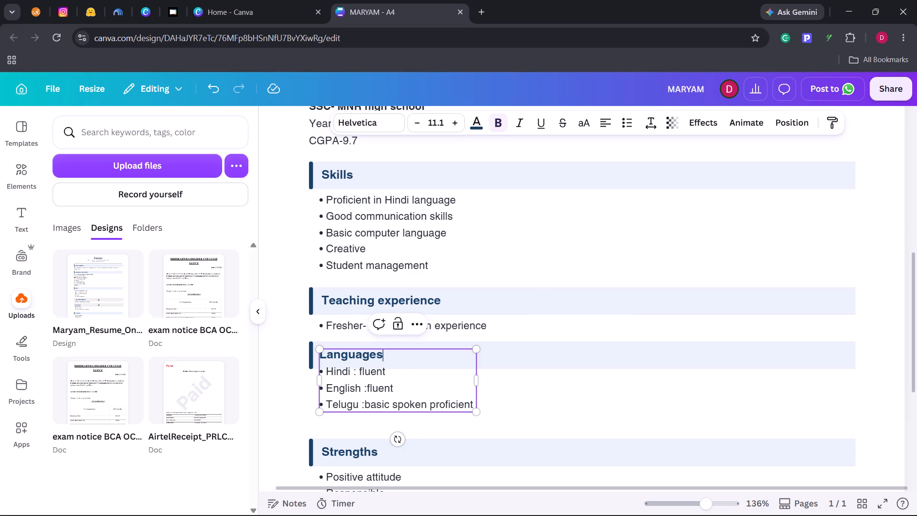
pyautogui.click(386, 361)
pyautogui.press('Return')
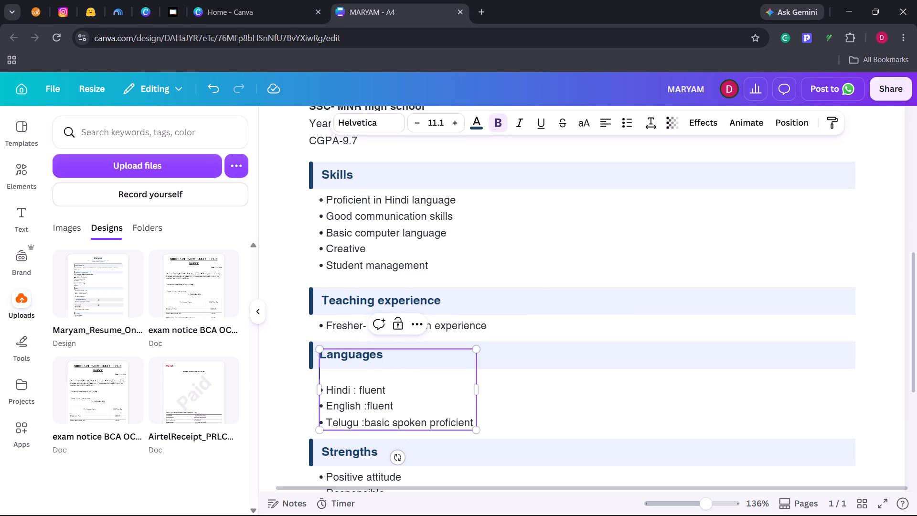
pyautogui.moveTo(370, 399); pyautogui.dragTo(372, 389)
pyautogui.moveTo(372, 389); pyautogui.dragTo(398, 391)
pyautogui.click(398, 391)
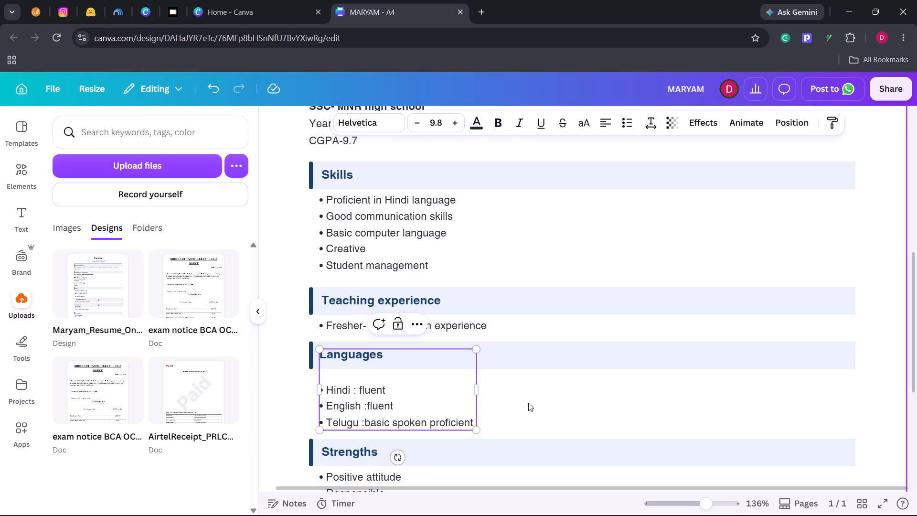
pyautogui.click(528, 403)
# Shift the Languages text block and its band slightly upward so the heading sits centred within the band.
pyautogui.moveTo(413, 413); pyautogui.dragTo(413, 411)
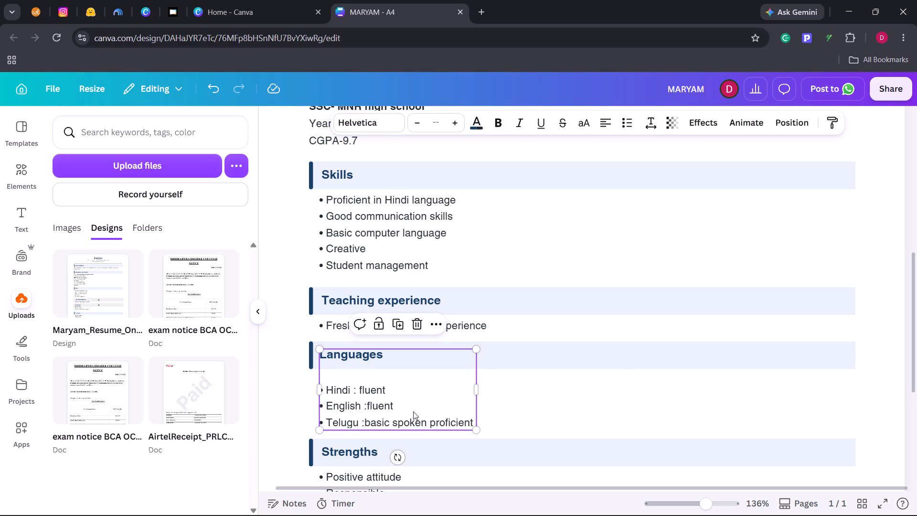
pyautogui.moveTo(413, 411); pyautogui.dragTo(413, 408)
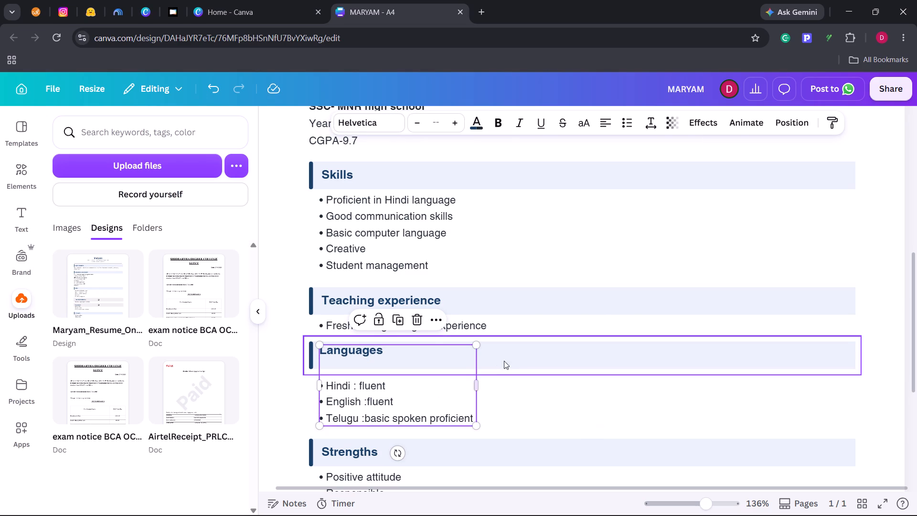
pyautogui.click(527, 354)
pyautogui.moveTo(527, 354); pyautogui.dragTo(527, 348)
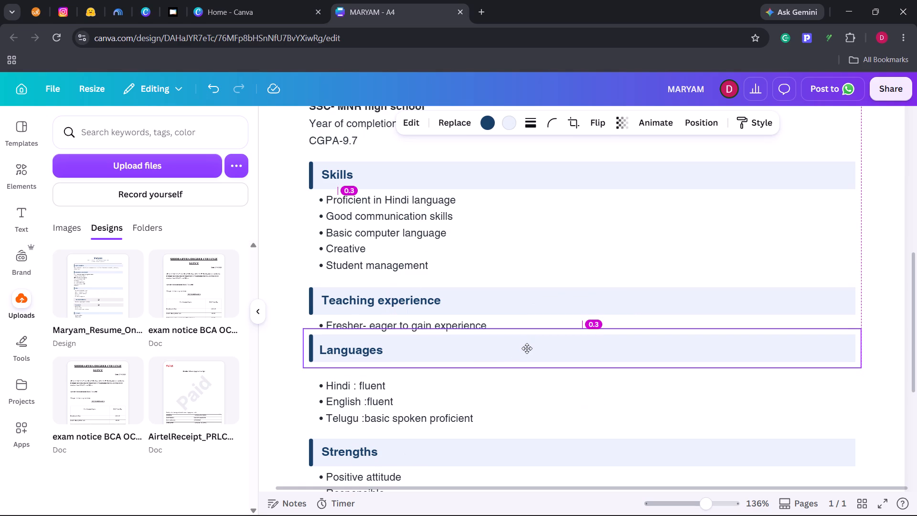
pyautogui.moveTo(527, 348); pyautogui.dragTo(526, 349)
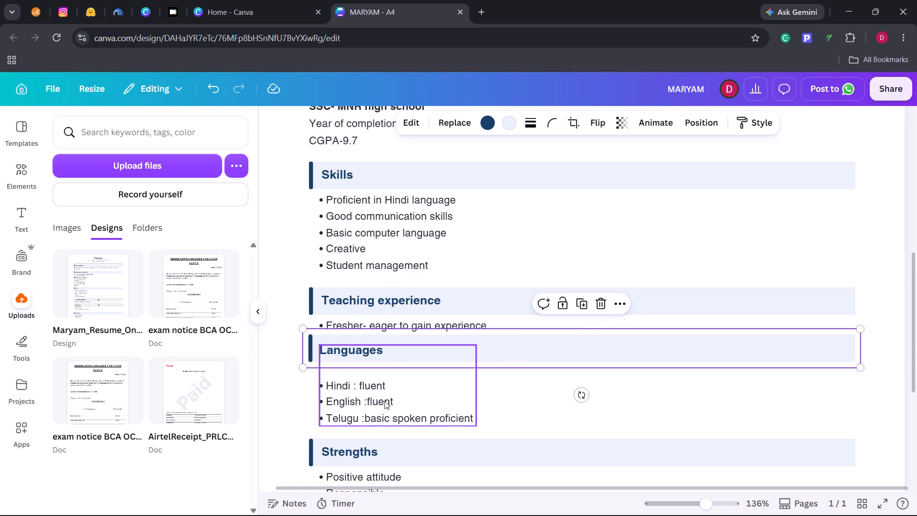
# Cut the Hindi, English and Telugu bullets from the Languages text block and remove the blank line left under its heading.
pyautogui.click(351, 405)
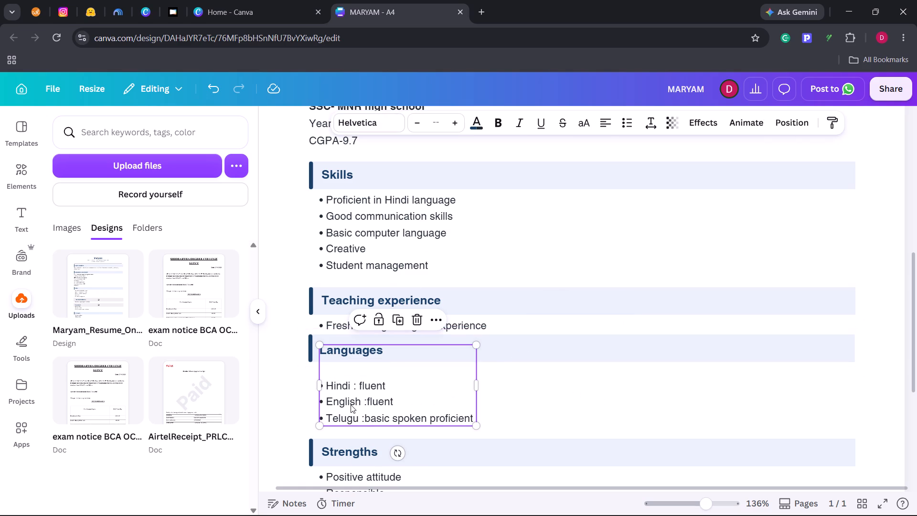
pyautogui.click(385, 371)
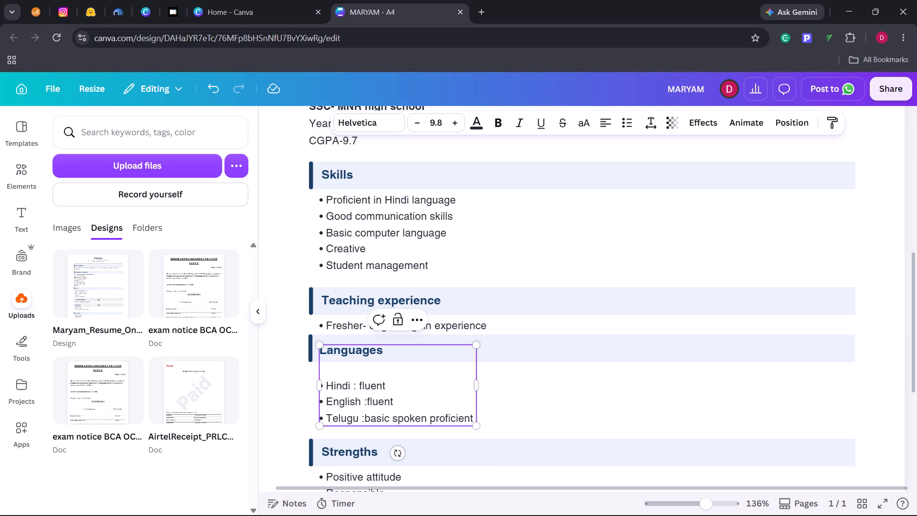
pyautogui.moveTo(324, 378); pyautogui.dragTo(396, 408)
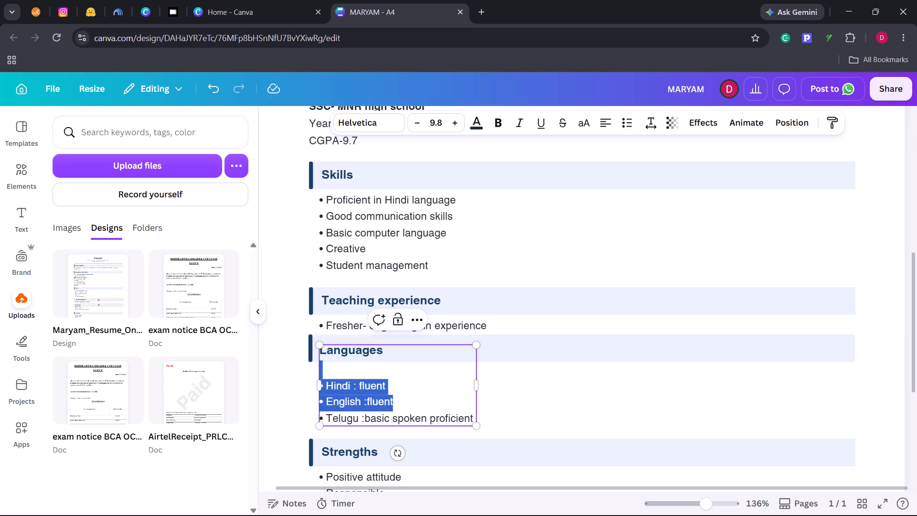
pyautogui.moveTo(396, 408); pyautogui.dragTo(476, 419)
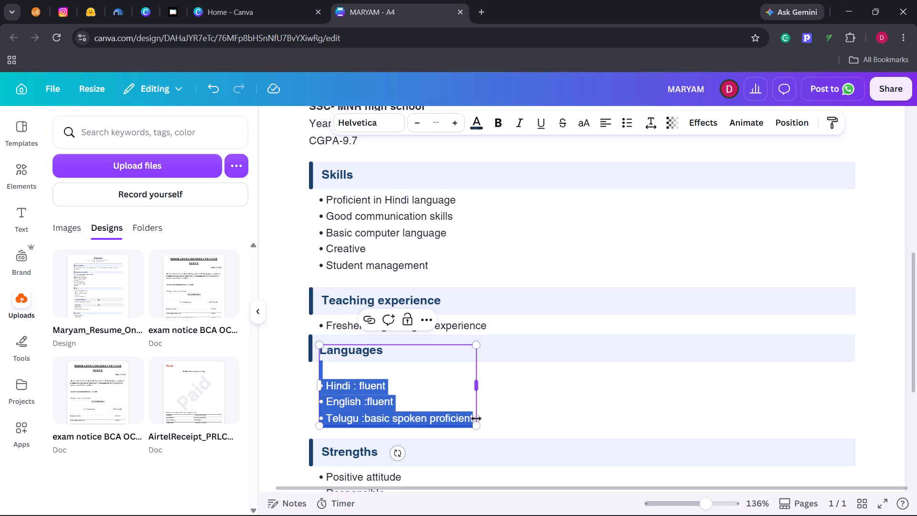
pyautogui.hotkey('ctrl', 'x')
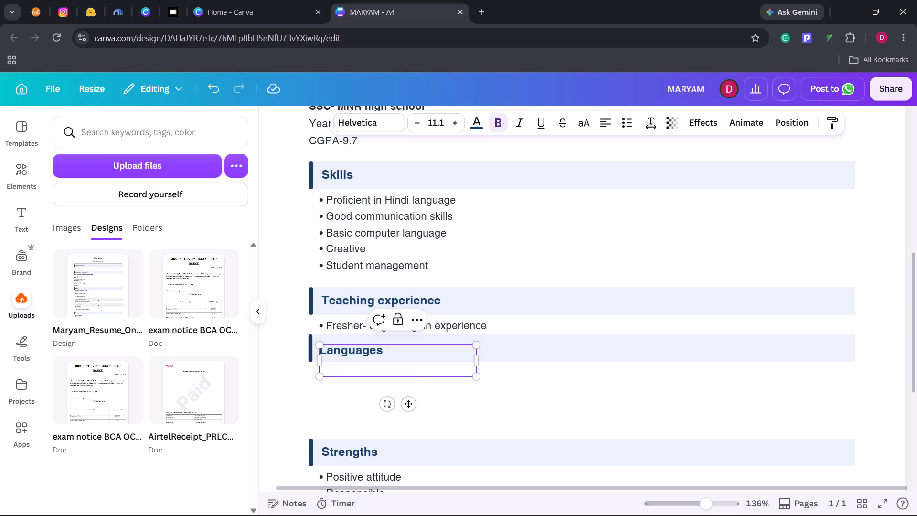
pyautogui.press('BackSpace')
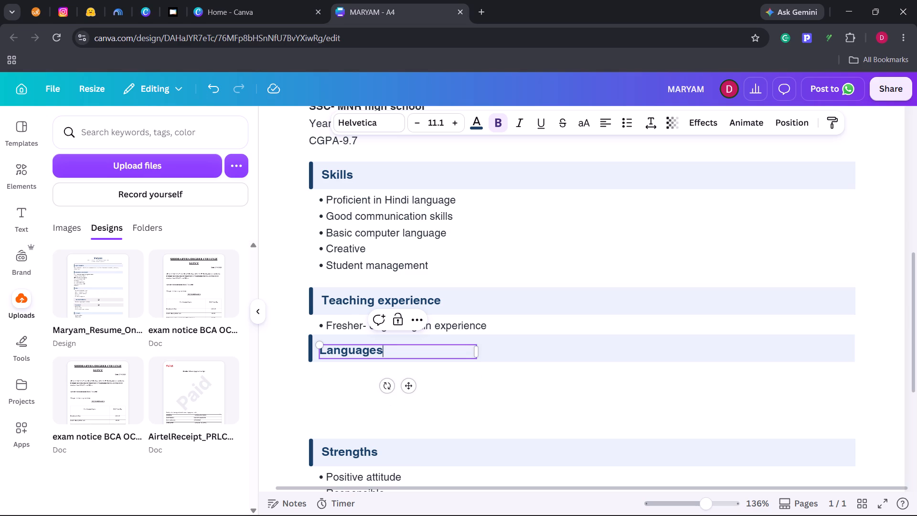
pyautogui.click(494, 384)
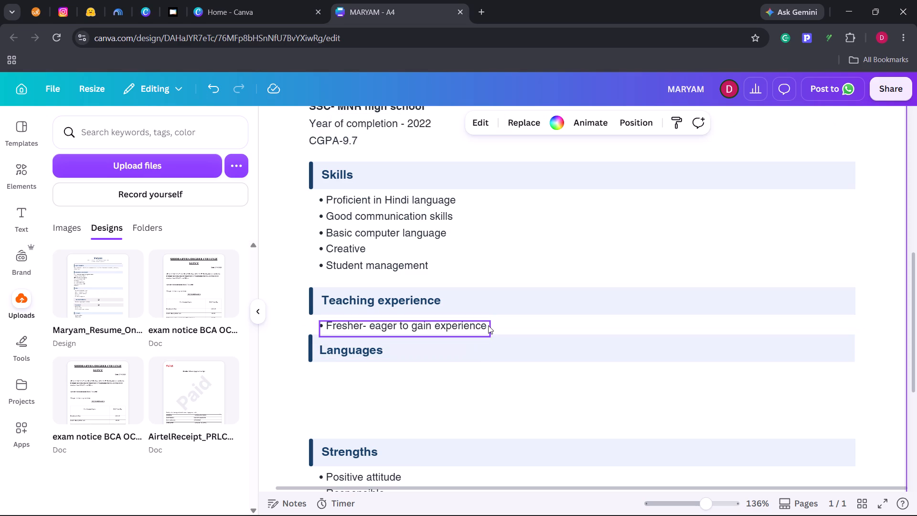
# Duplicate the "Fresher- eager to gain experience" text box and place the copy just below the Languages band.
pyautogui.click(489, 325)
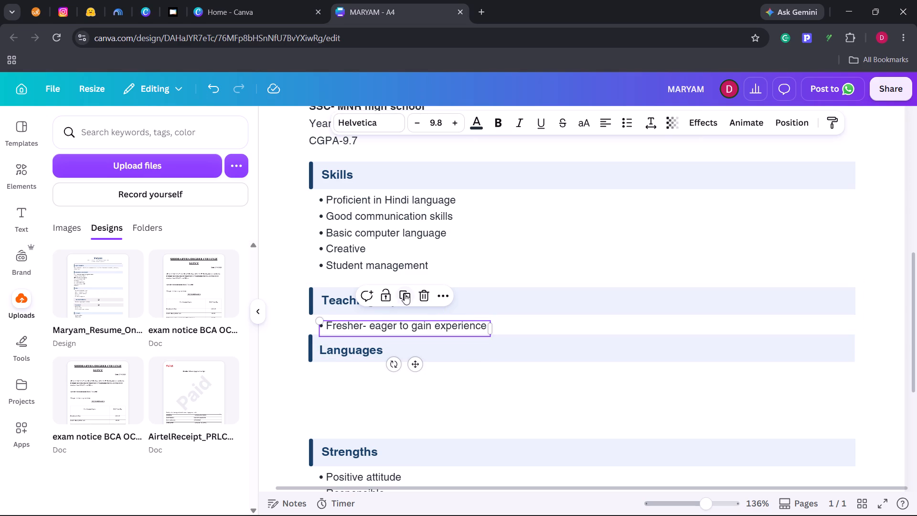
pyautogui.click(405, 294)
pyautogui.moveTo(403, 340); pyautogui.dragTo(399, 346)
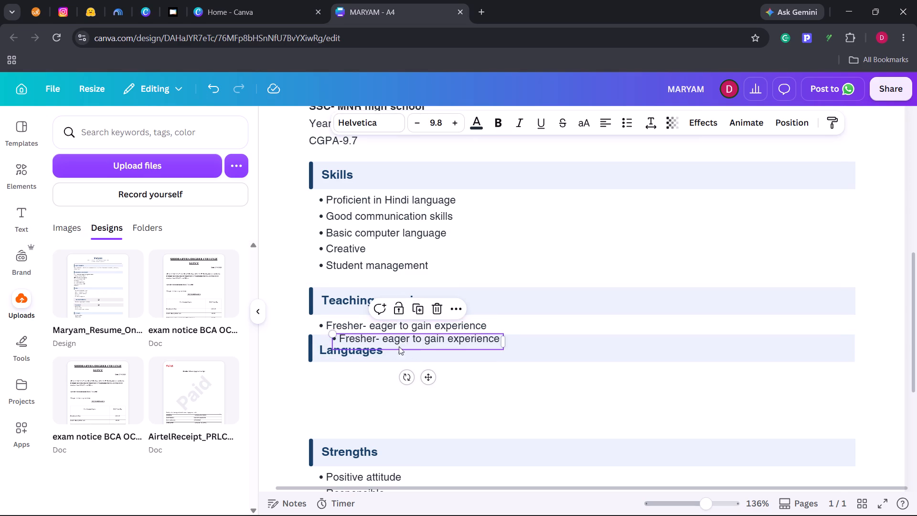
pyautogui.moveTo(399, 346); pyautogui.dragTo(394, 371)
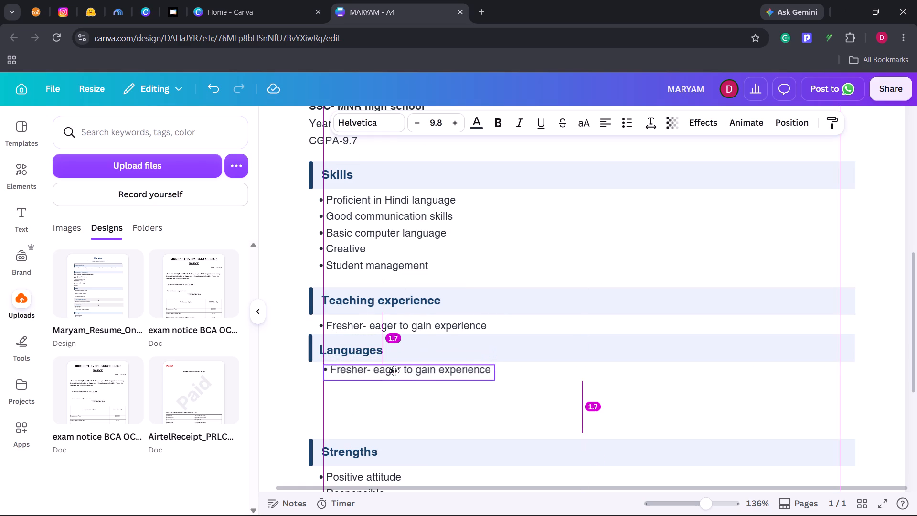
pyautogui.moveTo(394, 371); pyautogui.dragTo(394, 370)
# Replace the duplicated text box's content with the cut Hindi, English and Telugu bullets.
pyautogui.doubleClick(394, 370)
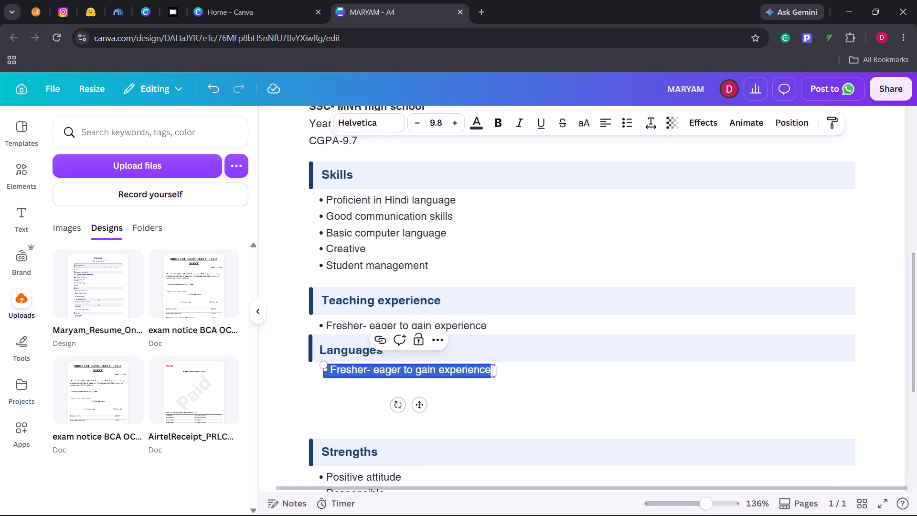
pyautogui.press('BackSpace')
pyautogui.hotkey('ctrl', 'v')
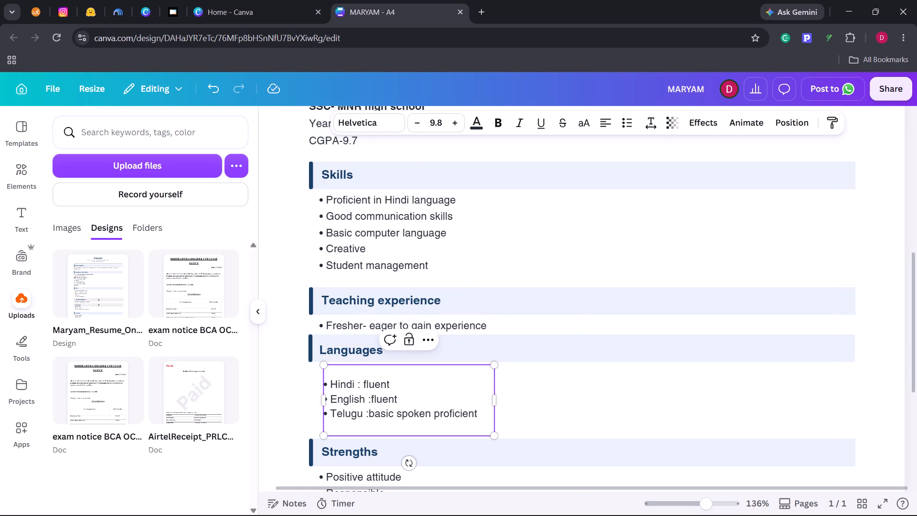
# Move the text box with the Hindi, English and Telugu bullets slightly upward so they sit close beneath the Languages band.
pyautogui.moveTo(400, 403); pyautogui.dragTo(399, 398)
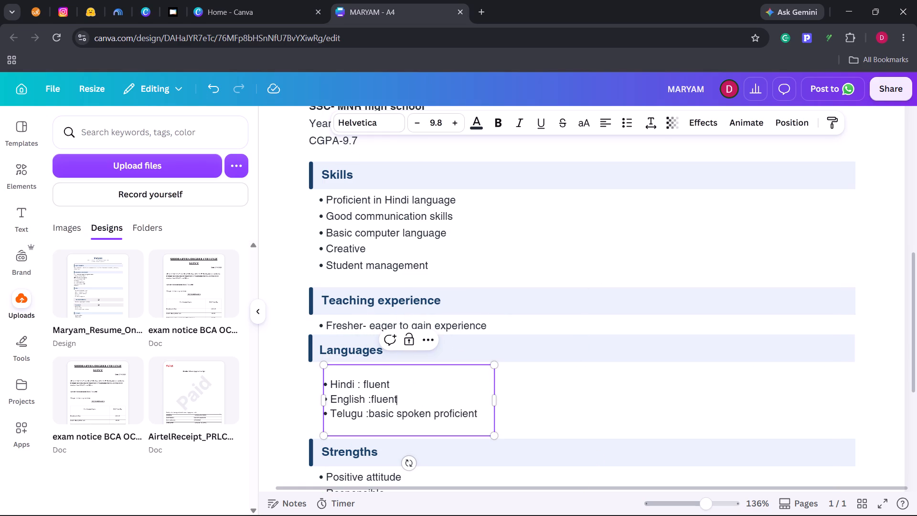
pyautogui.moveTo(399, 398); pyautogui.dragTo(399, 391)
pyautogui.click(399, 391)
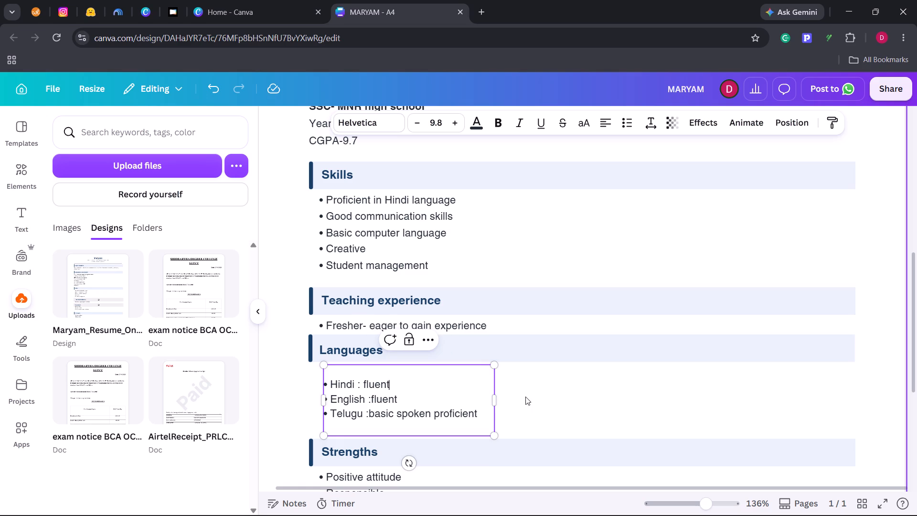
pyautogui.click(525, 397)
pyautogui.moveTo(416, 406); pyautogui.dragTo(416, 403)
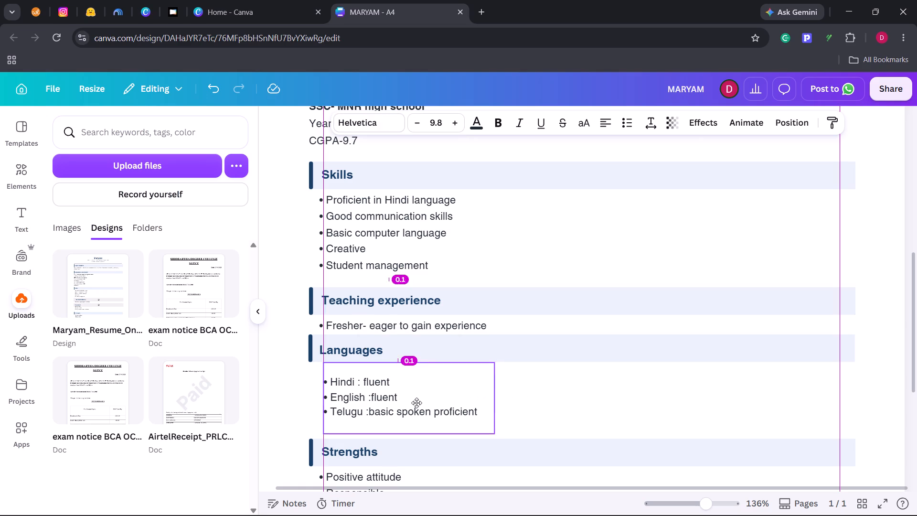
pyautogui.moveTo(416, 403); pyautogui.dragTo(416, 391)
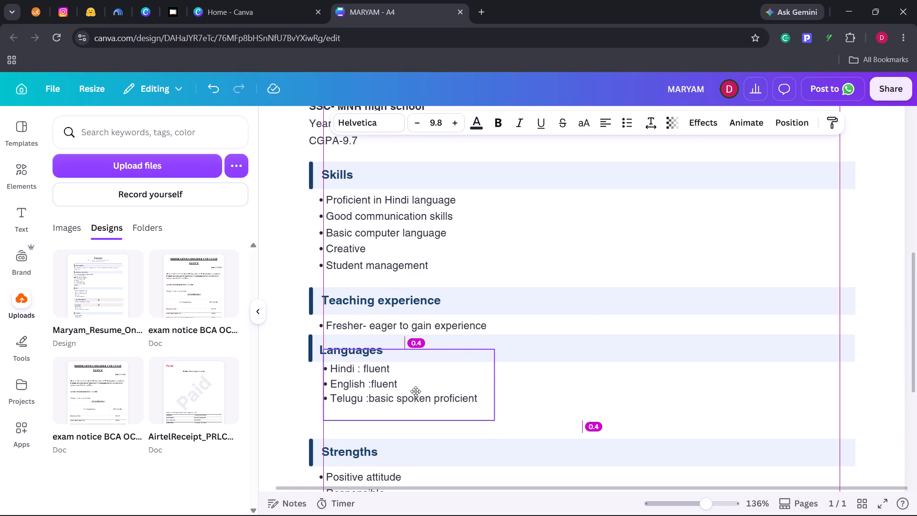
pyautogui.moveTo(416, 391); pyautogui.dragTo(416, 394)
pyautogui.click(591, 385)
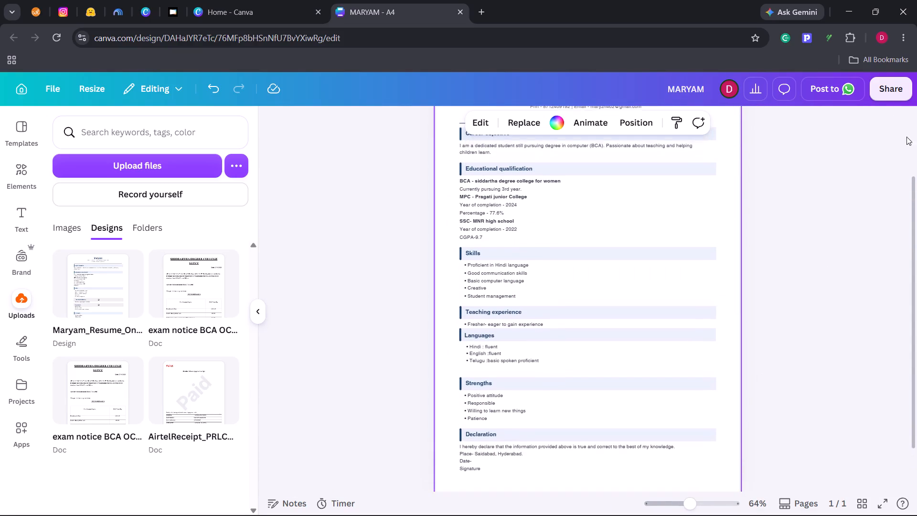
# Open the sharing and export options for the MARYAM design.
pyautogui.click(888, 88)
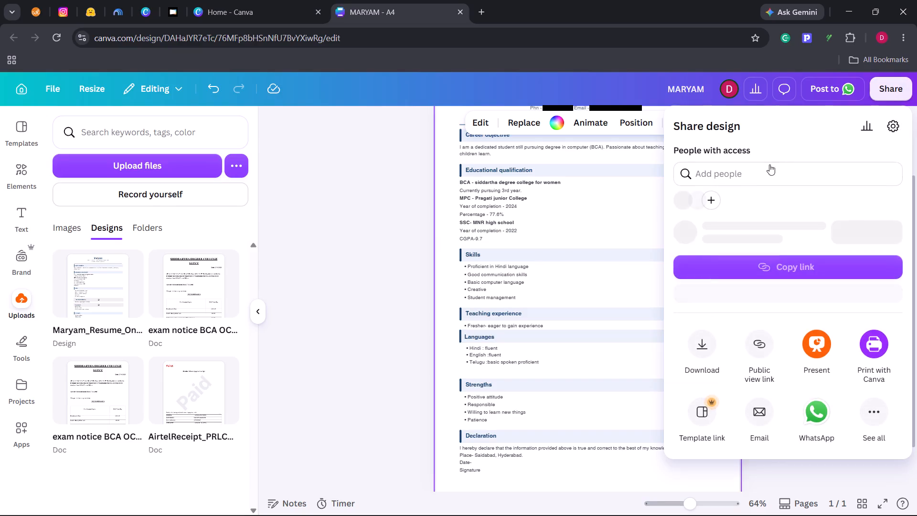
# Download the MARYAM design as a PDF with the Digital preset and dismiss the completed-download card.
pyautogui.click(706, 370)
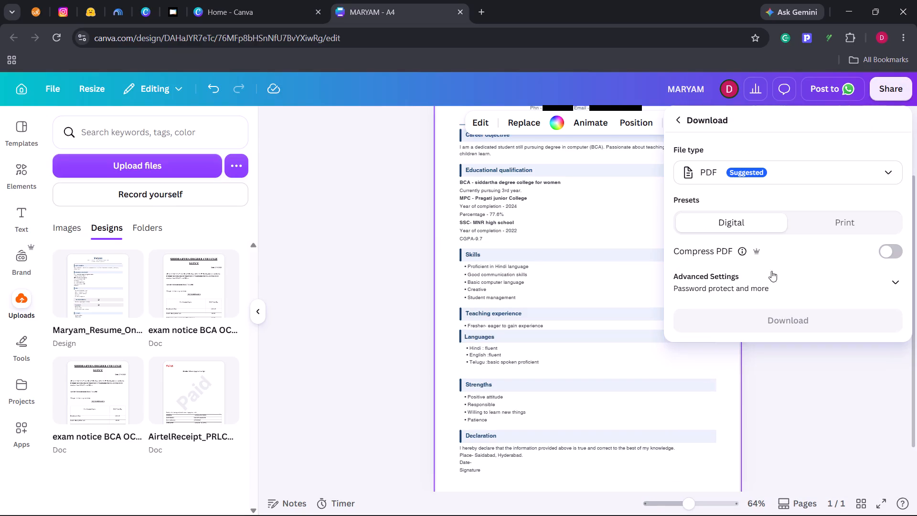
pyautogui.click(777, 172)
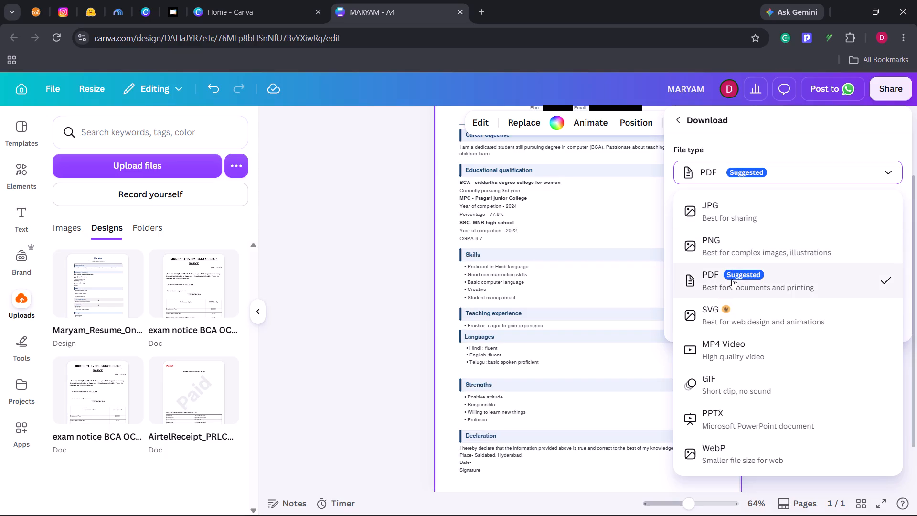
pyautogui.click(732, 279)
pyautogui.click(751, 325)
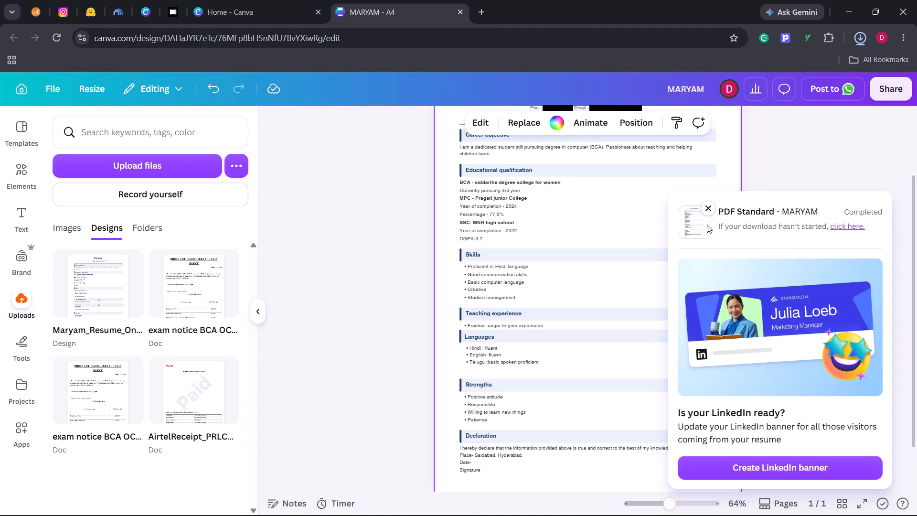
pyautogui.click(705, 209)
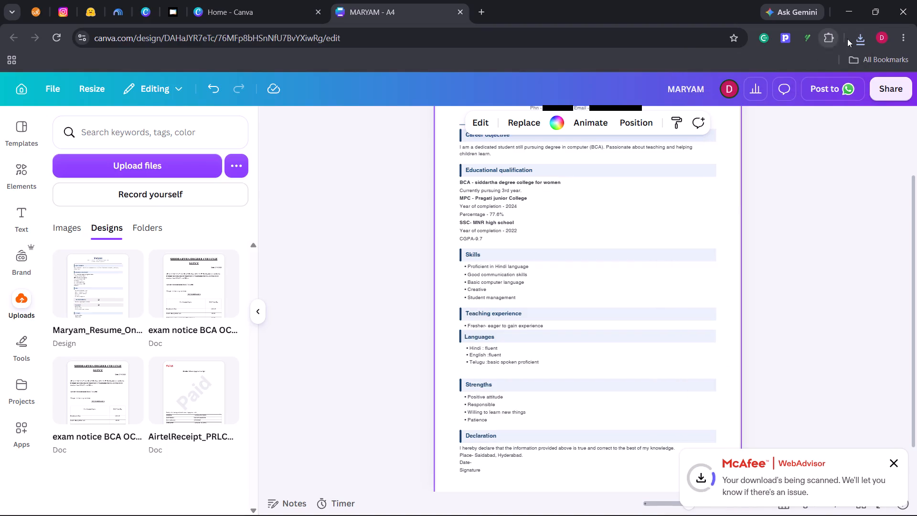